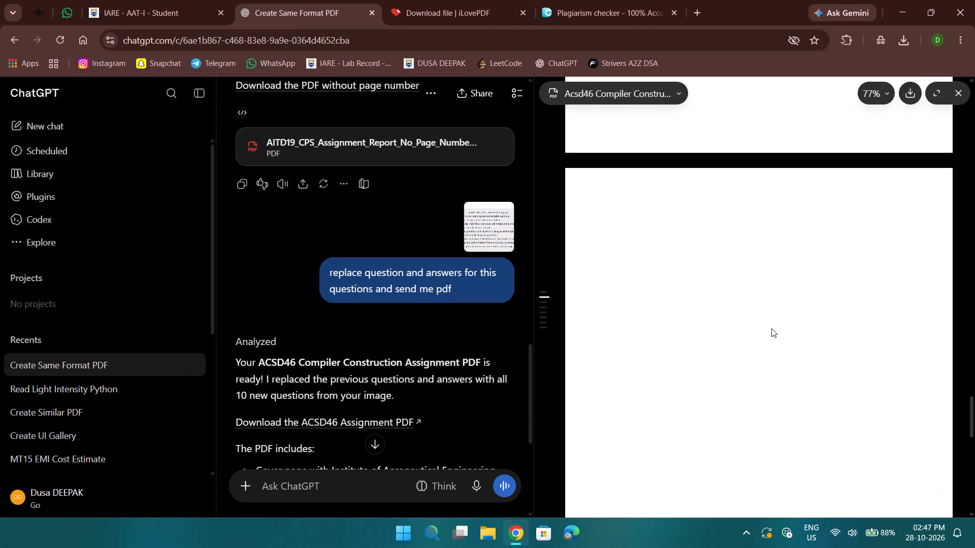
Check the last pages of the ACSD46 Compiler Construction assignment in the preview and download it as a PDF.
scroll(771, 328, down, 8)
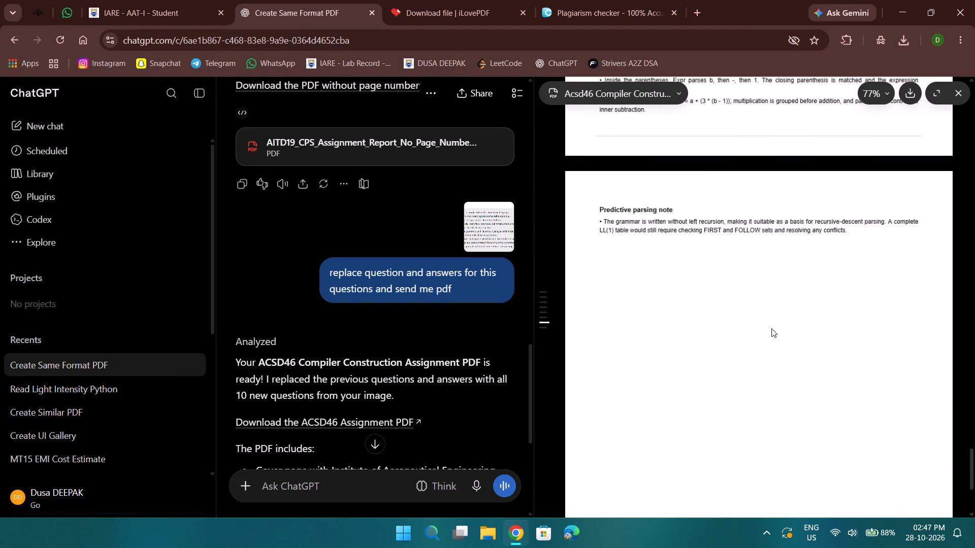
scroll(771, 328, down, 4)
scroll(771, 328, up, 7)
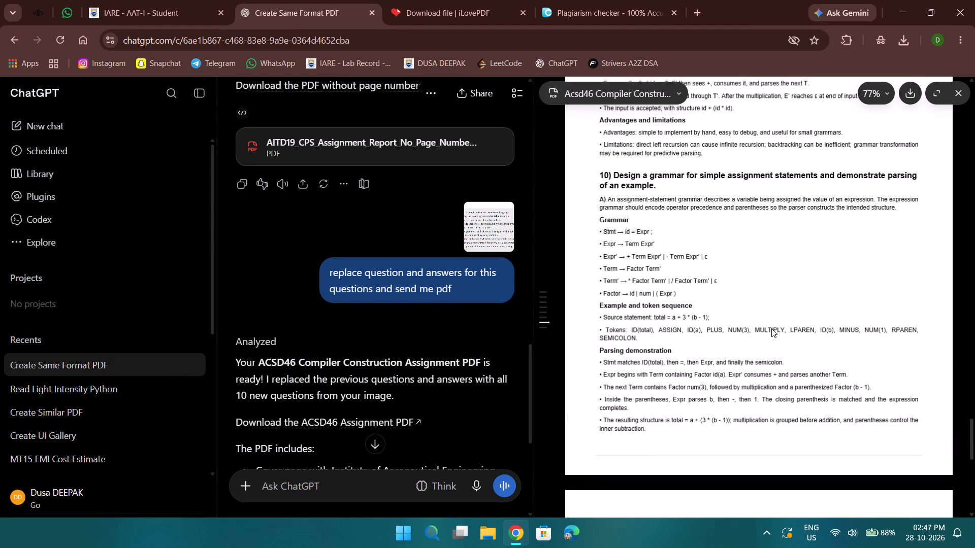
scroll(771, 328, up, 20)
scroll(771, 328, up, 8)
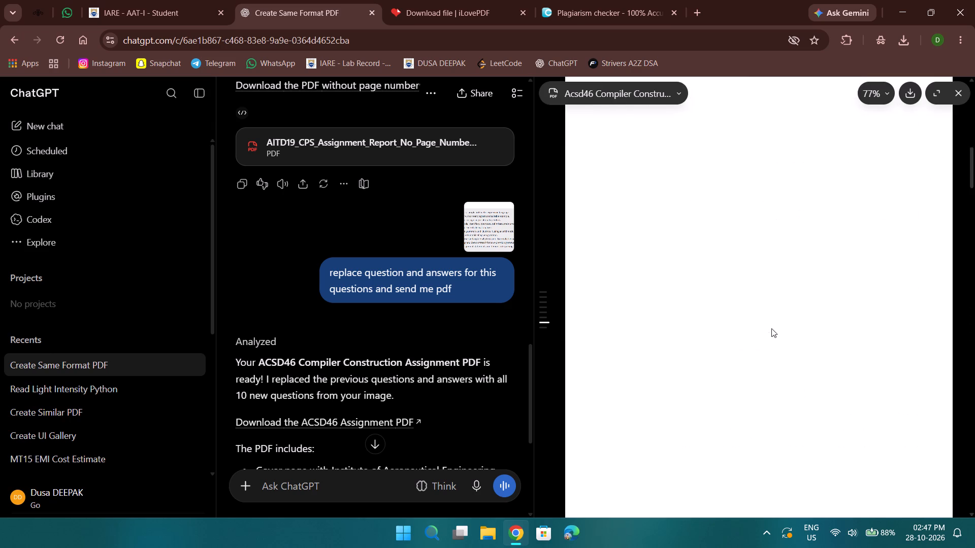
scroll(771, 328, up, 10)
click(912, 91)
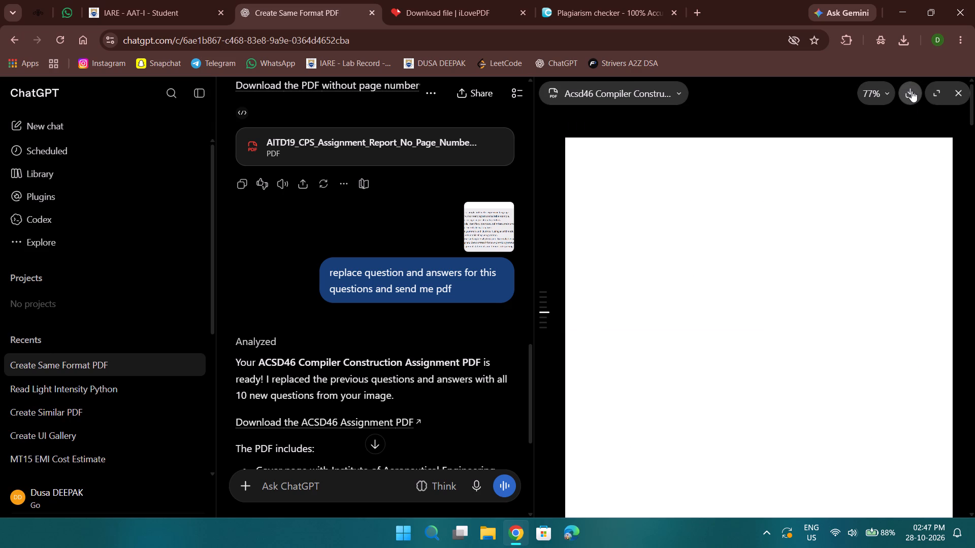
click(796, 133)
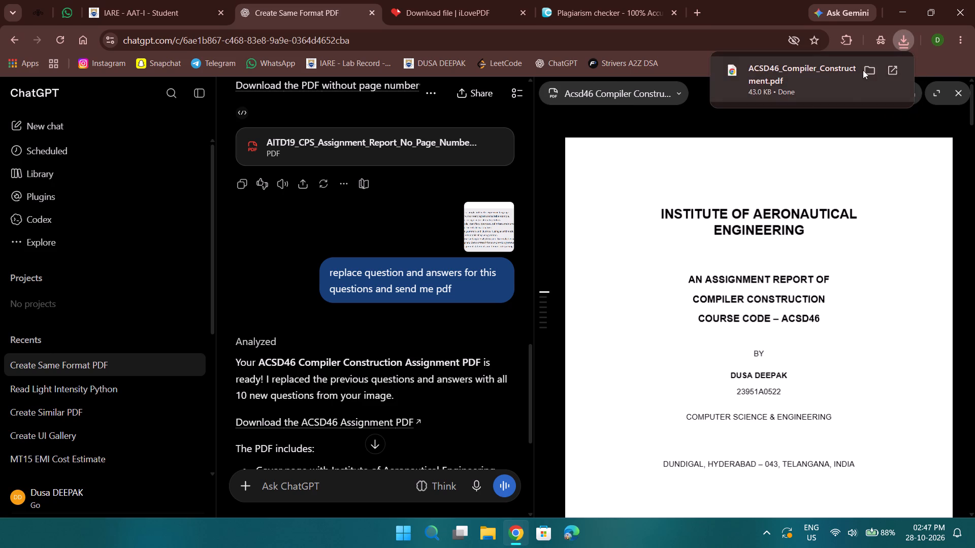
In the Downloads folder, delete today's files except the new ACSD46 assignment PDF and the AITD13I "removed" Word document.
click(870, 70)
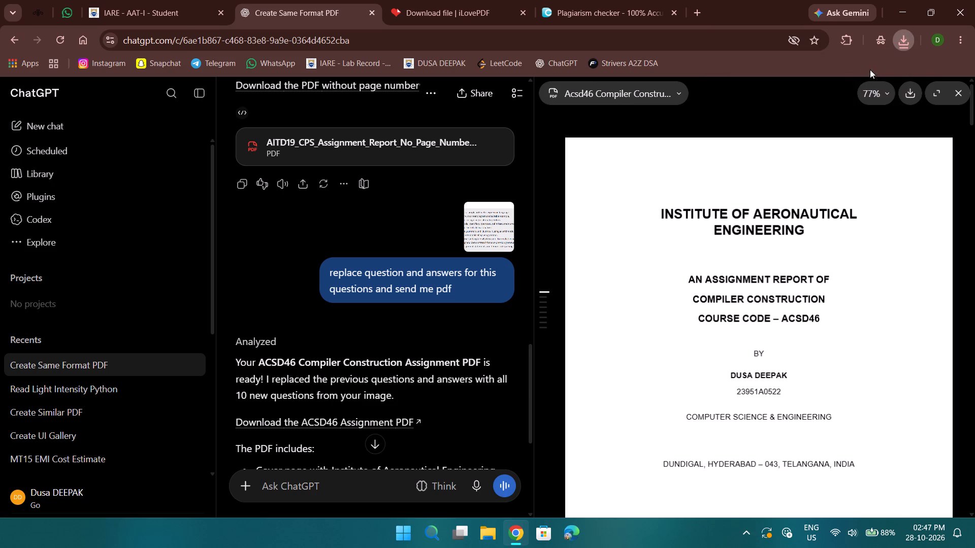
click(175, 143)
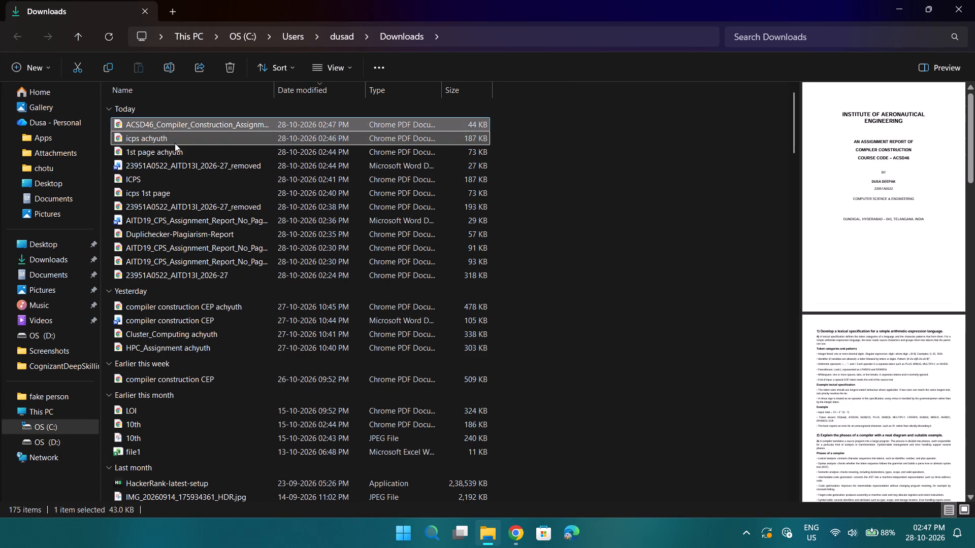
ctrl+click(191, 150)
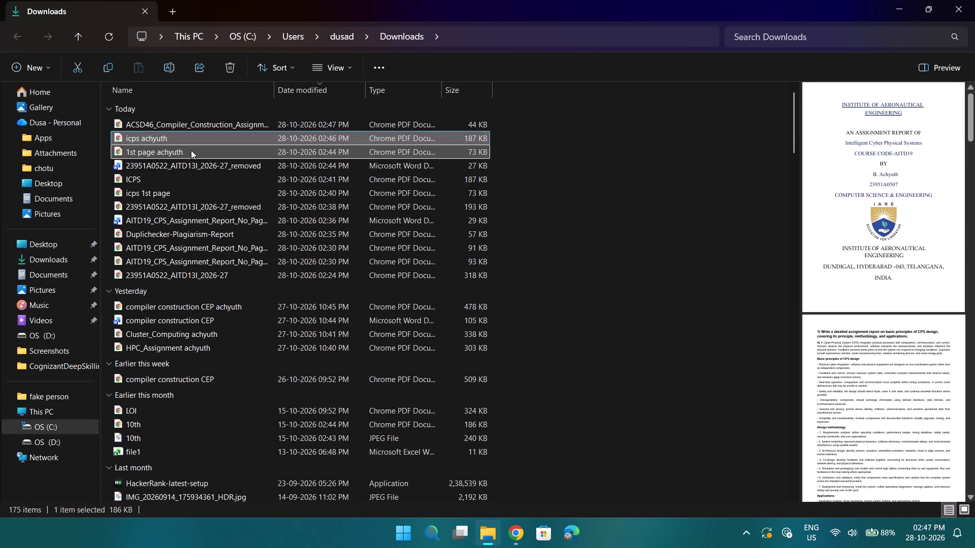
ctrl+click(169, 152)
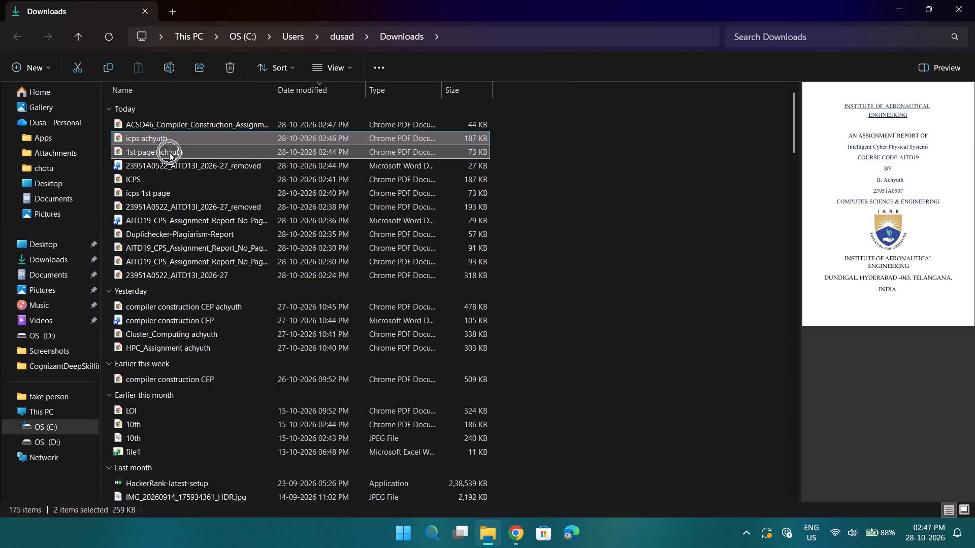
ctrl+click(157, 178)
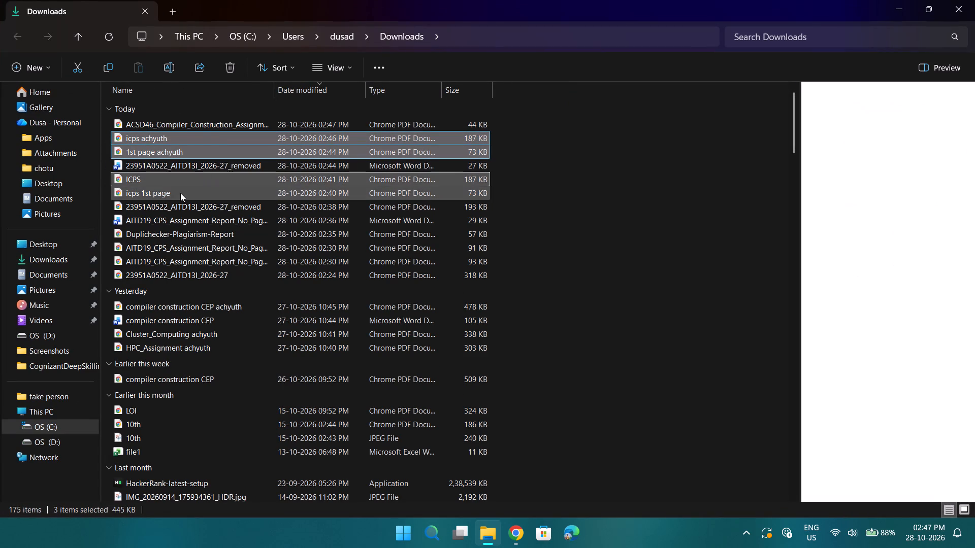
ctrl+click(180, 193)
ctrl+click(216, 206)
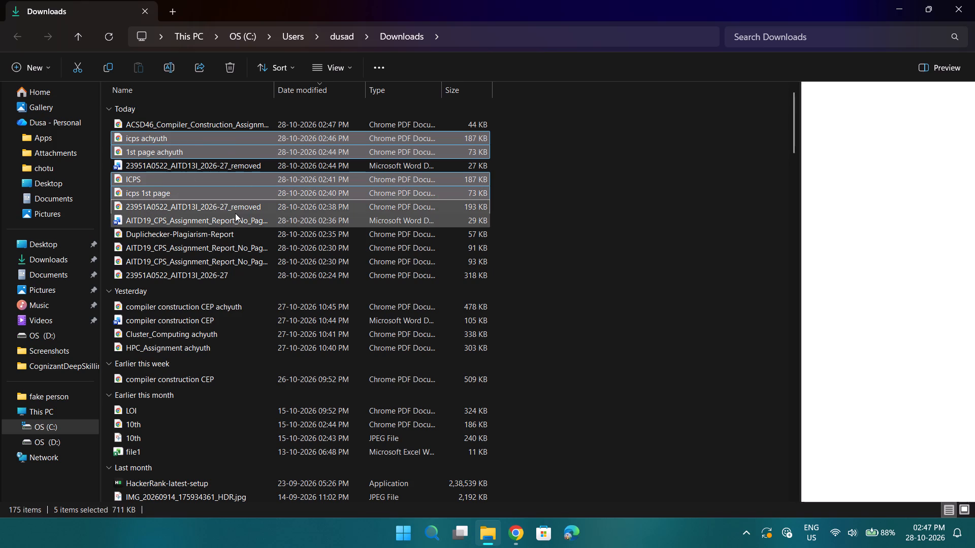
ctrl+click(236, 213)
ctrl+click(251, 235)
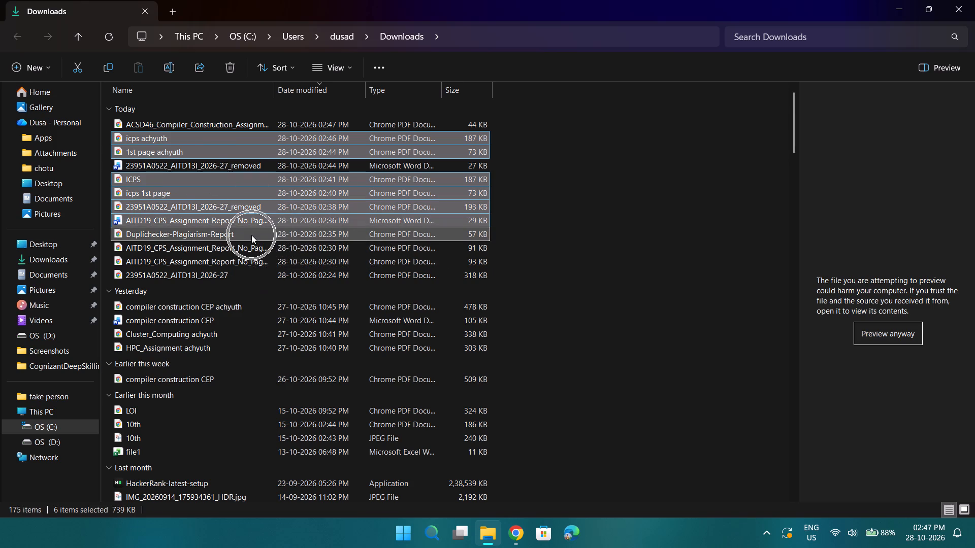
ctrl+click(262, 246)
ctrl+click(273, 259)
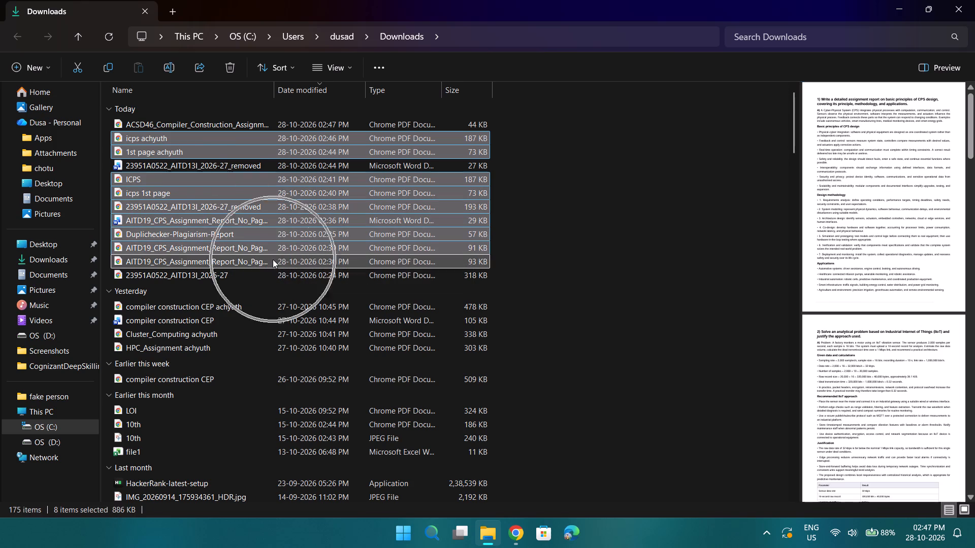
ctrl+click(214, 279)
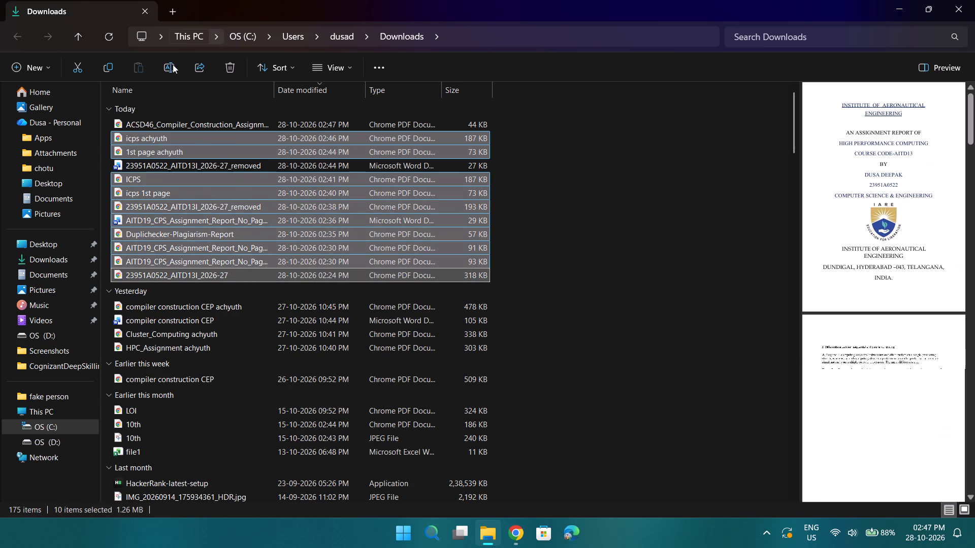
click(226, 67)
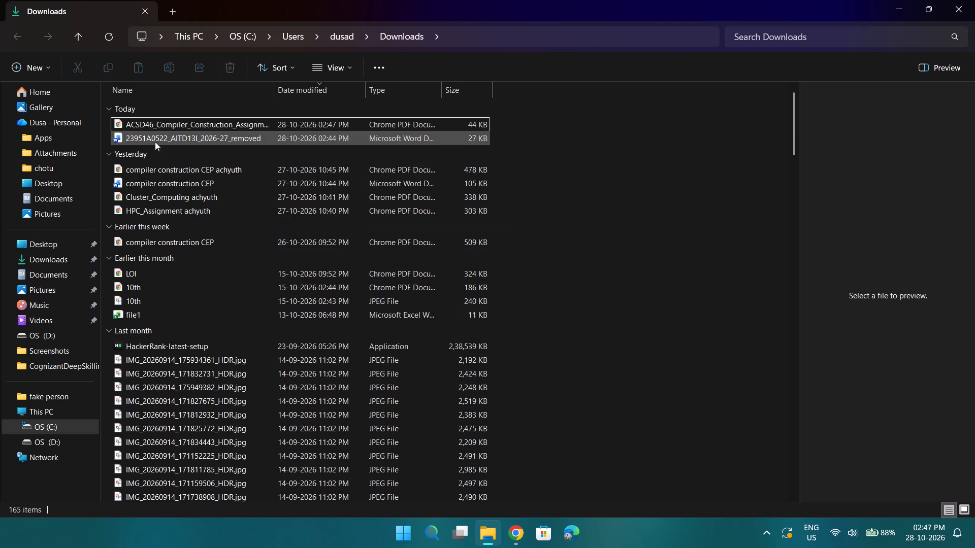
key(alt+Tab)
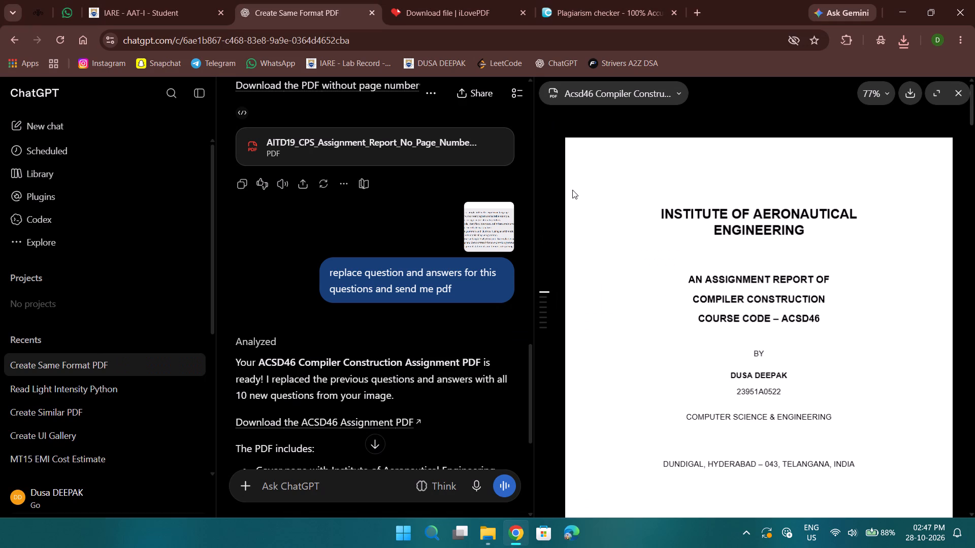
click(451, 0)
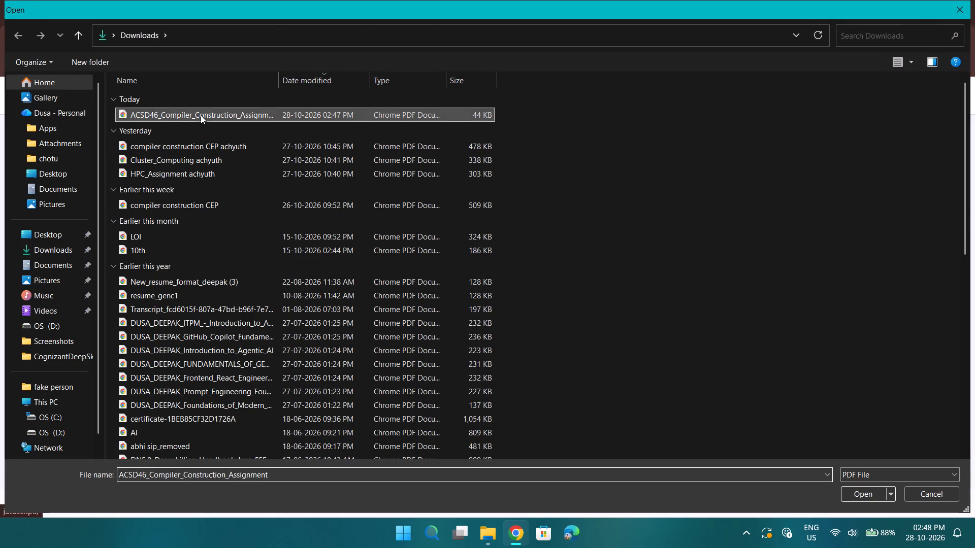
Mark page 1, the cover page, for removal and check the remaining page thumbnails.
click(77, 300)
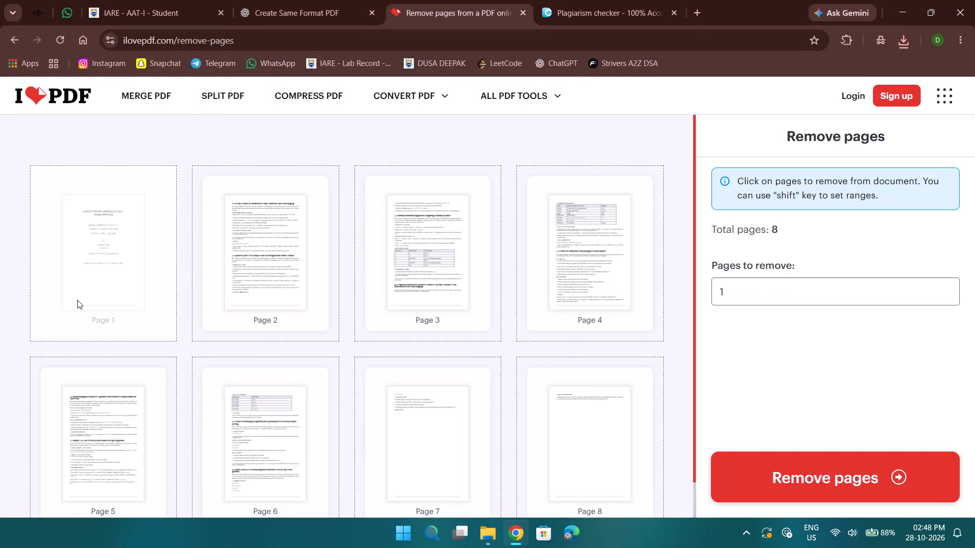
scroll(489, 309, down, 6)
scroll(489, 309, up, 4)
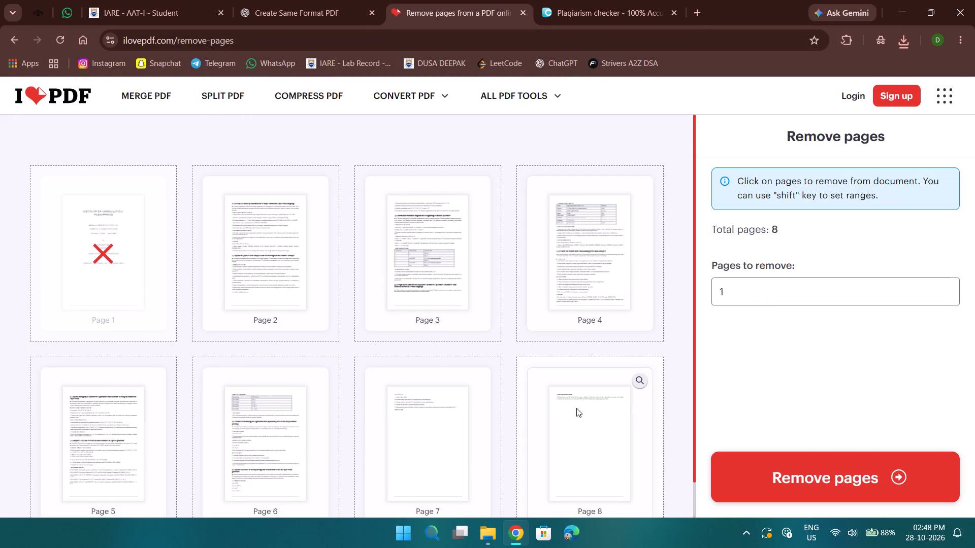
scroll(543, 406, down, 3)
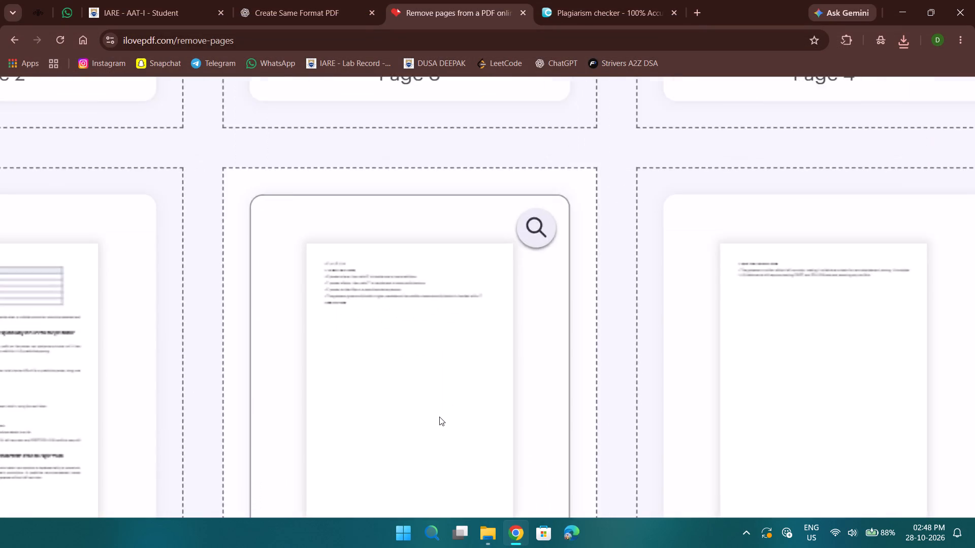
scroll(390, 318, up, 1)
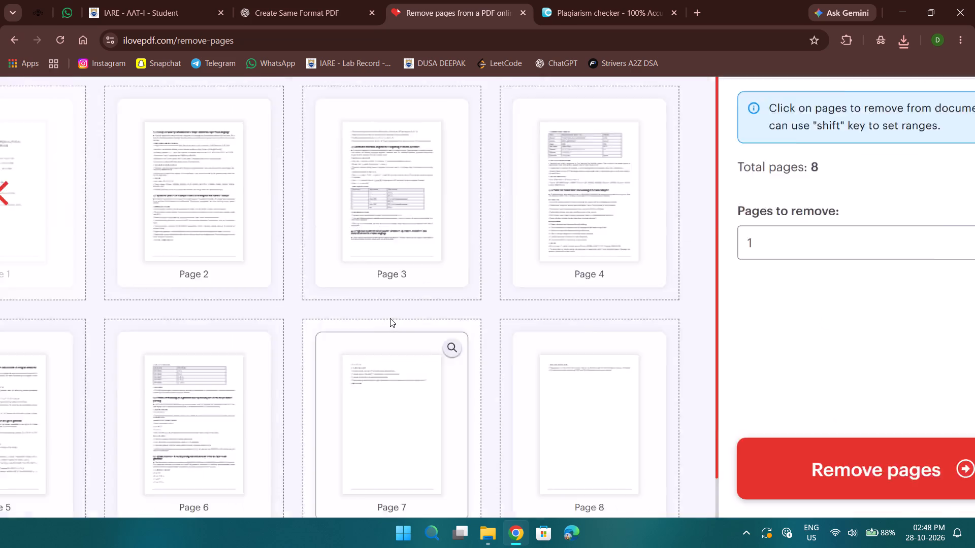
Open the downloaded ACSD46 assignment PDF and examine the content of its last pages.
click(899, 45)
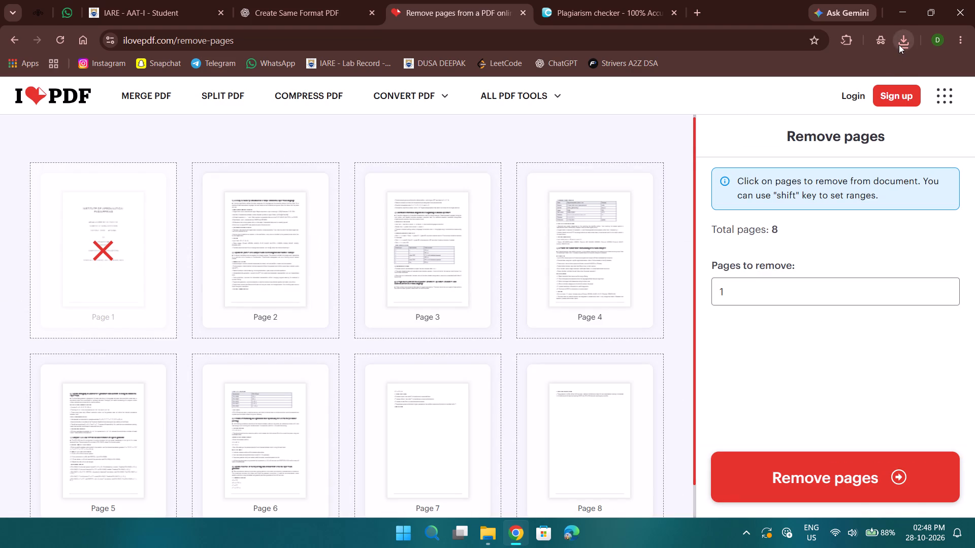
click(795, 105)
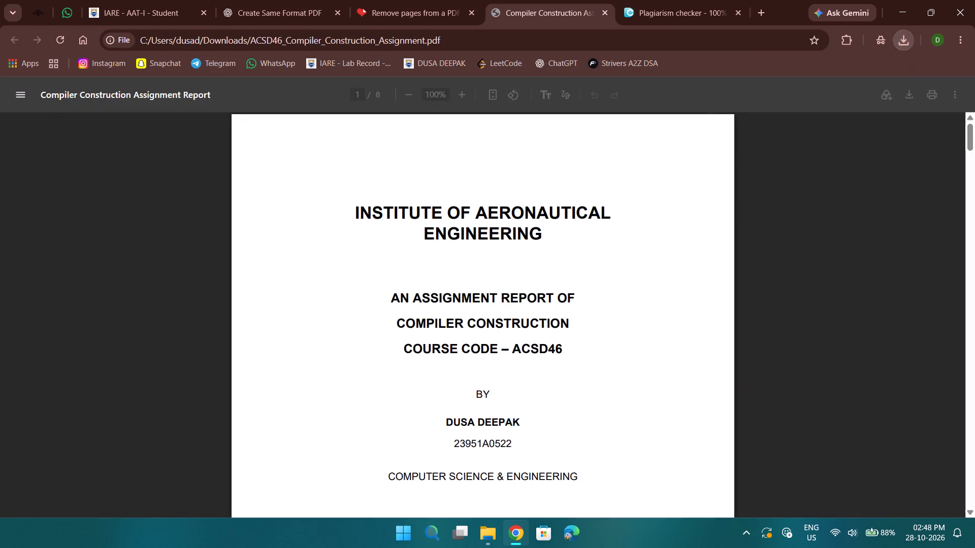
scroll(512, 300, down, 15)
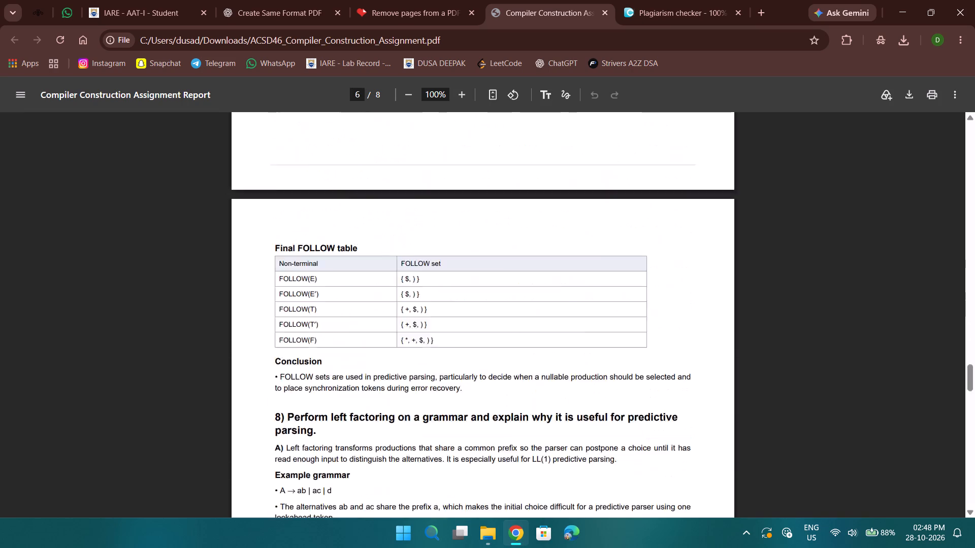
scroll(512, 300, down, 17)
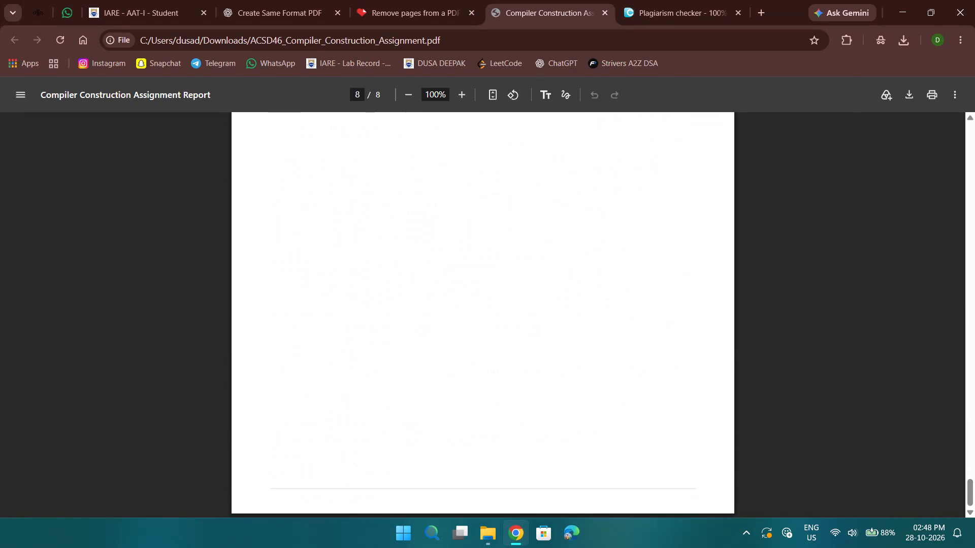
scroll(512, 300, down, 5)
scroll(512, 300, up, 8)
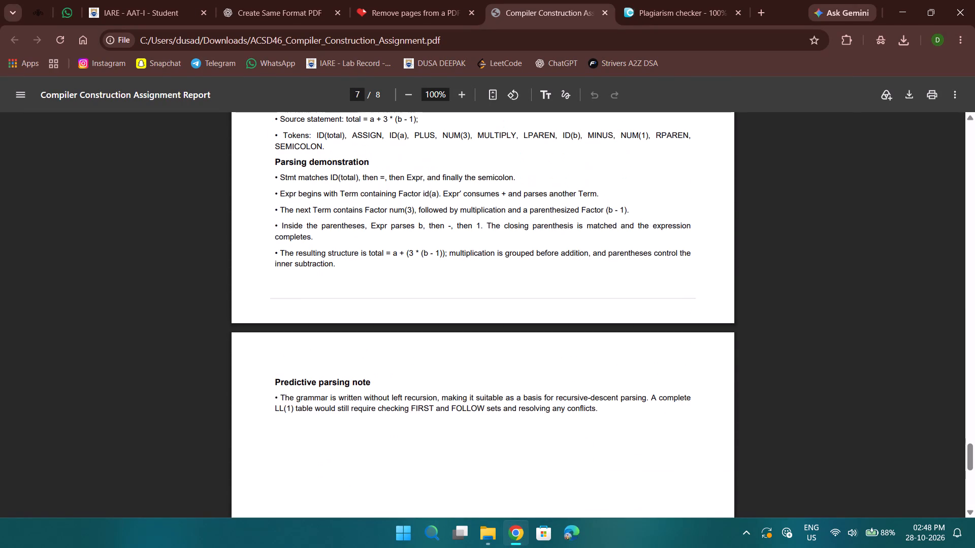
scroll(512, 300, down, 5)
scroll(512, 300, up, 2)
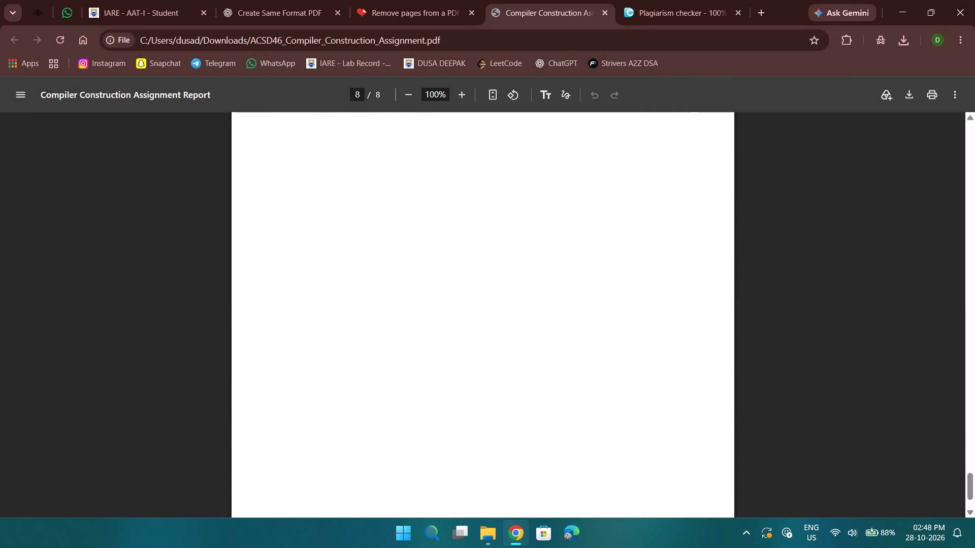
scroll(512, 300, up, 10)
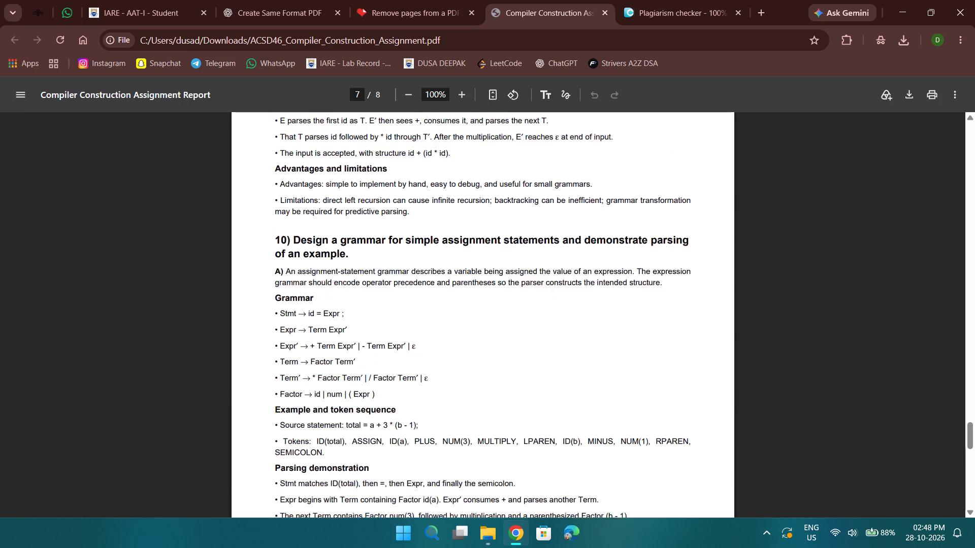
scroll(512, 300, up, 2)
scroll(512, 300, down, 3)
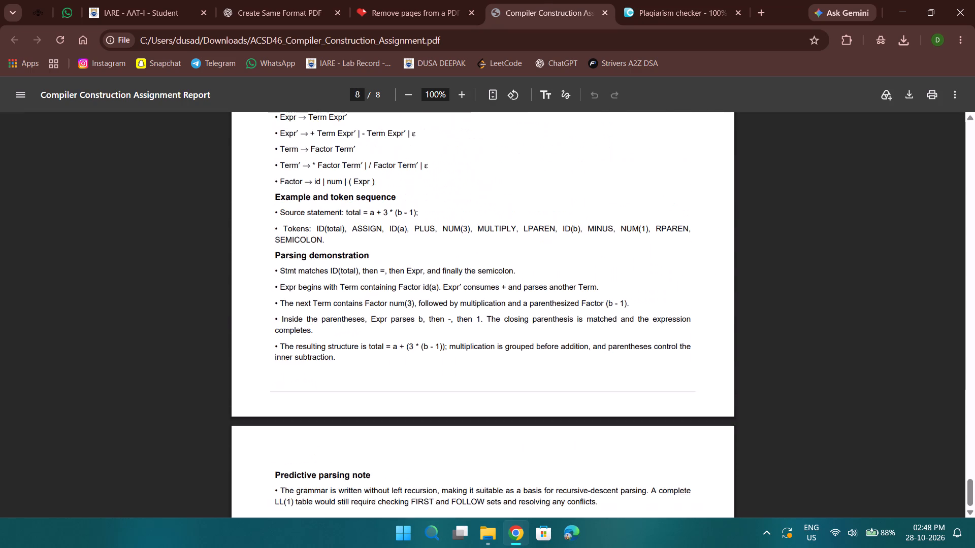
Back in iLovePDF, remove the marked page 1 from the ACSD46 assignment and download the resulting PDF.
click(390, 0)
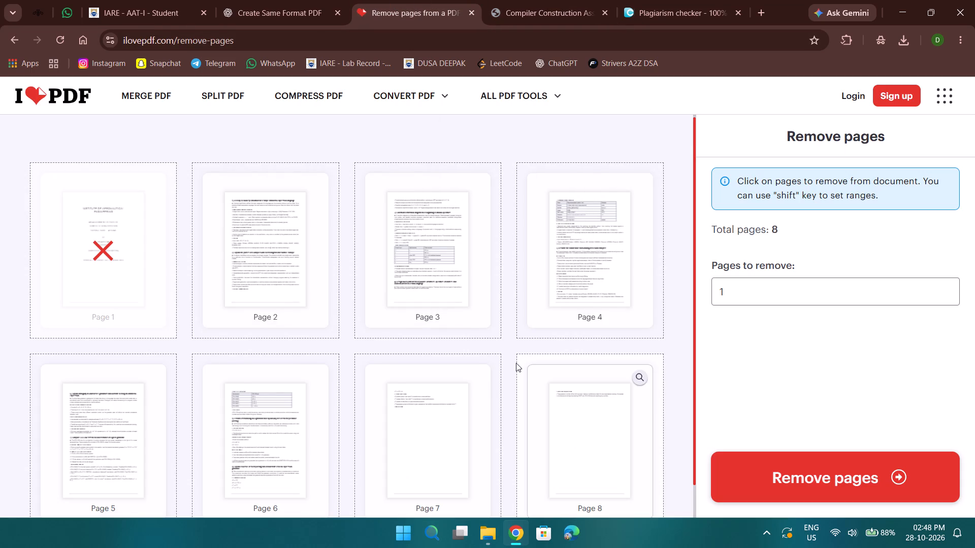
scroll(516, 363, down, 2)
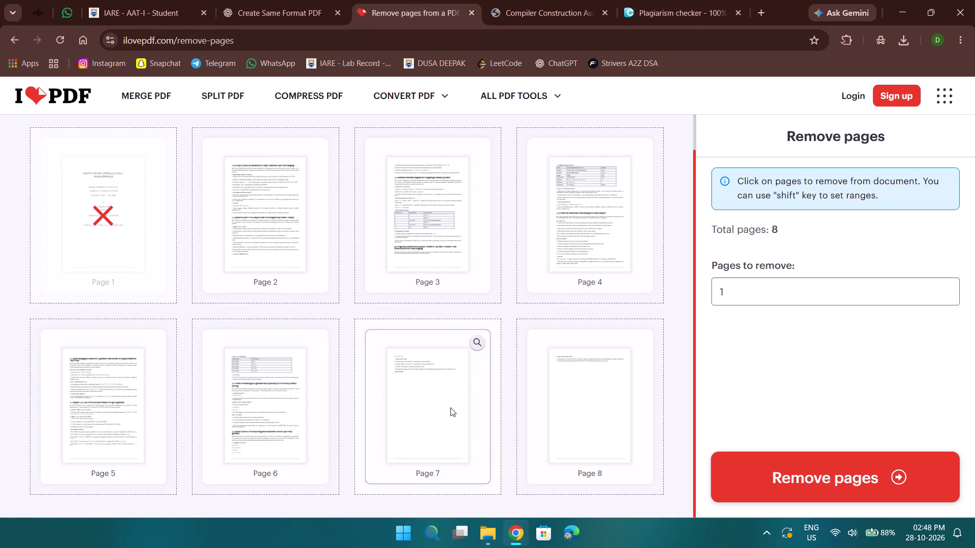
scroll(480, 395, right, 1)
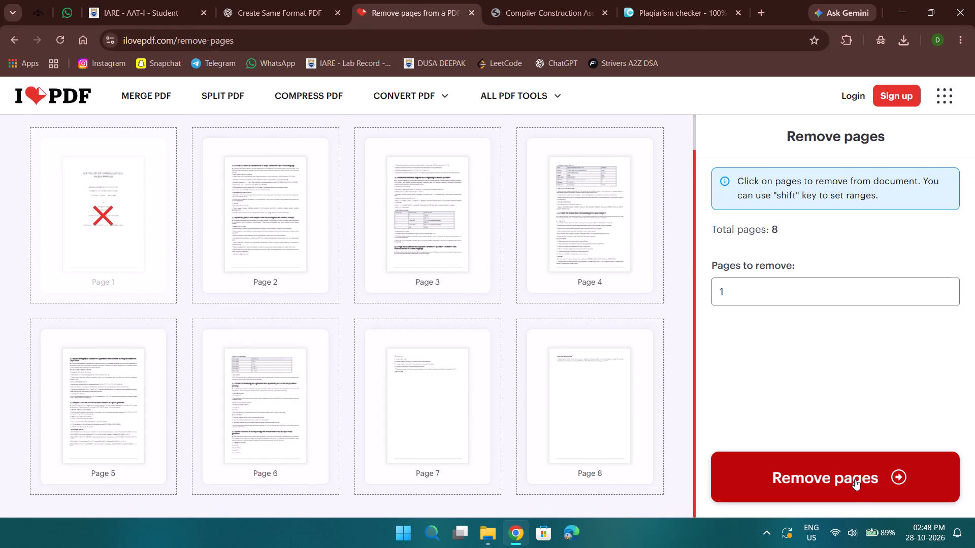
click(873, 473)
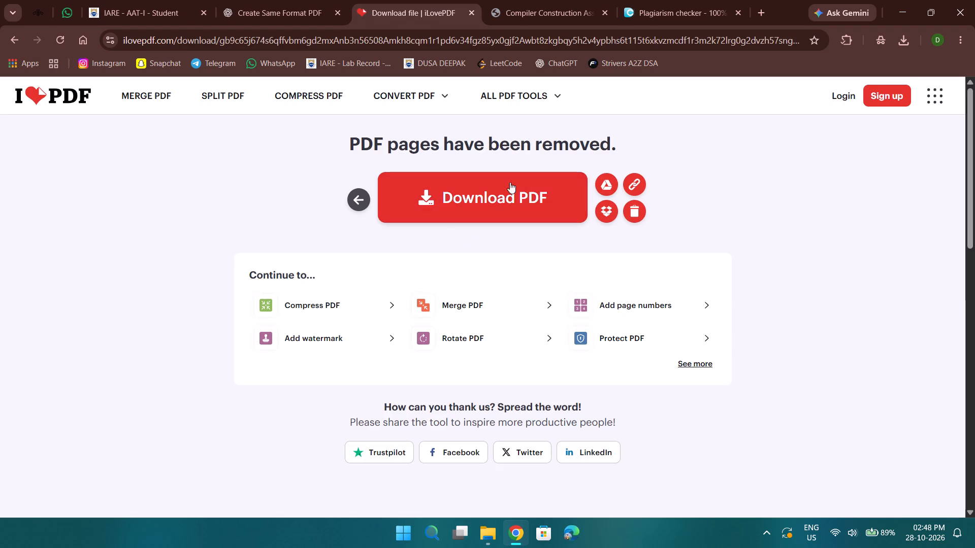
click(503, 193)
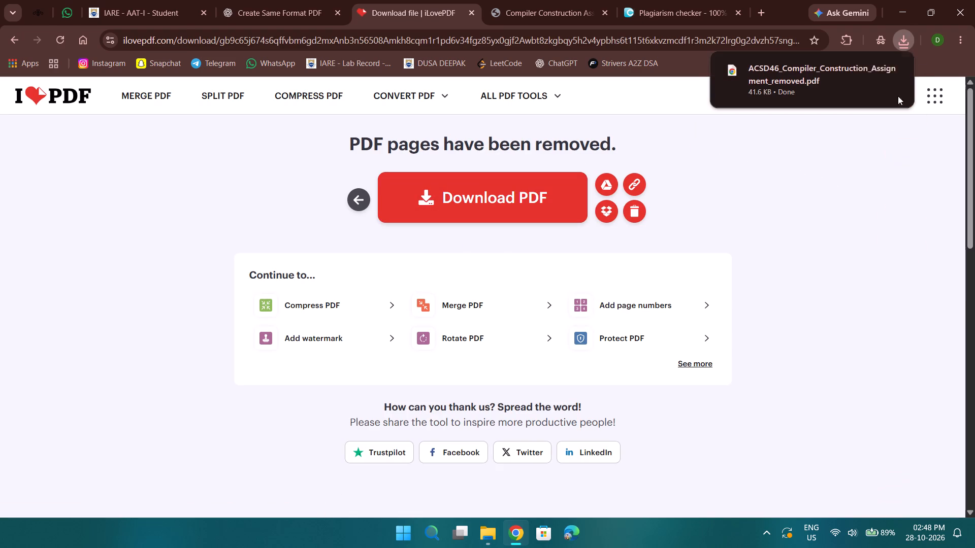
Open the downloaded ACSD46_Compiler_Construction_Assignment_removed PDF, look through its pages, and close it.
click(821, 84)
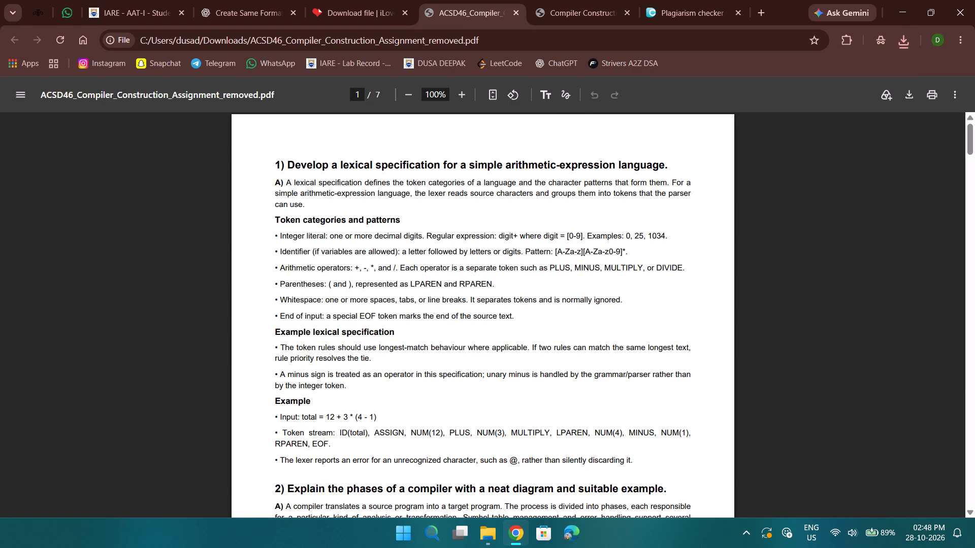
scroll(640, 315, down, 20)
scroll(640, 315, down, 18)
scroll(640, 315, up, 2)
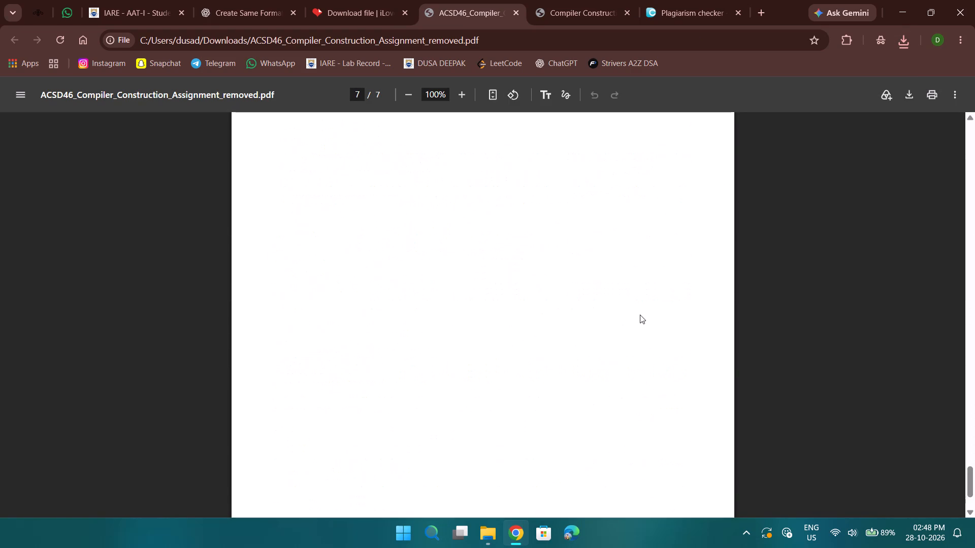
scroll(640, 315, up, 11)
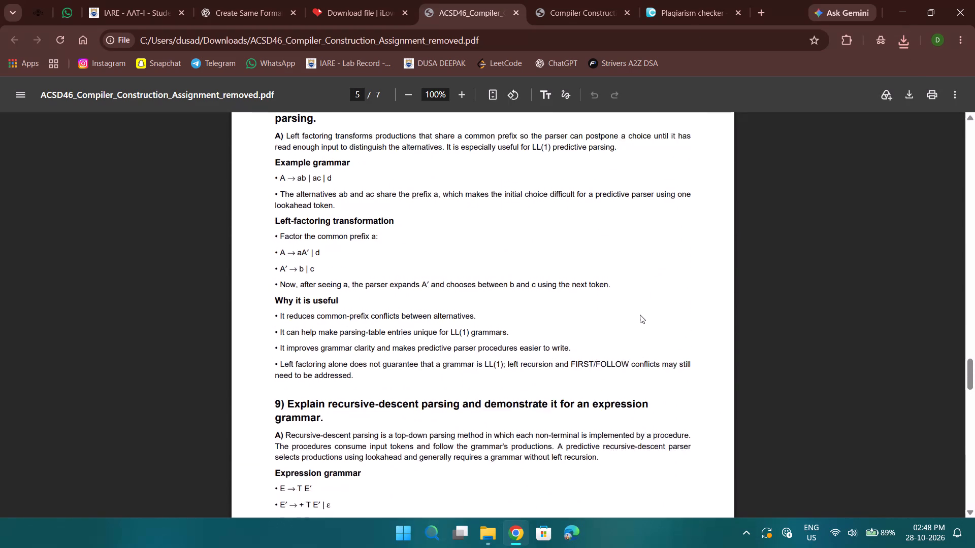
scroll(640, 315, up, 2)
click(518, 14)
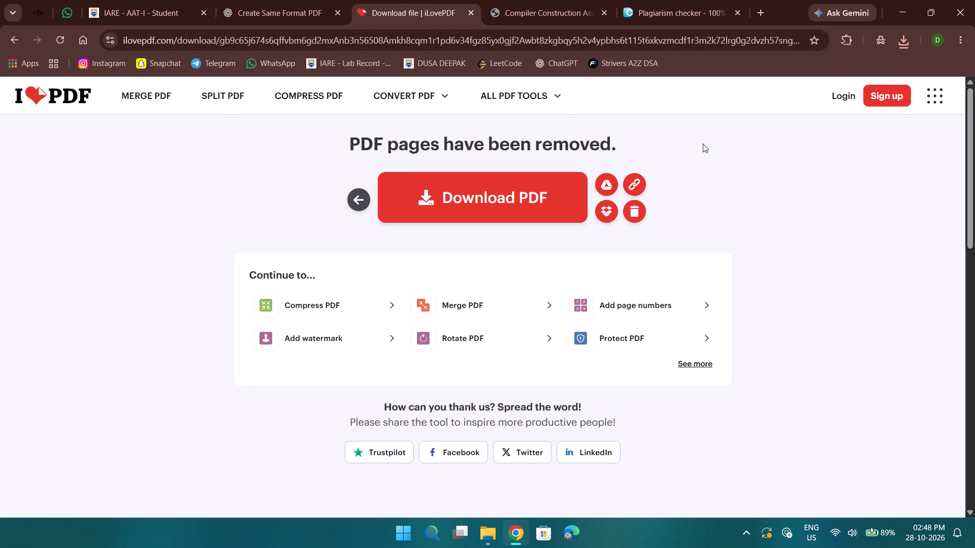
Switch to the DupliChecker plagiarism checker and clear all of the previous CPS assignment text from its input box.
click(679, 1)
scroll(560, 273, up, 1)
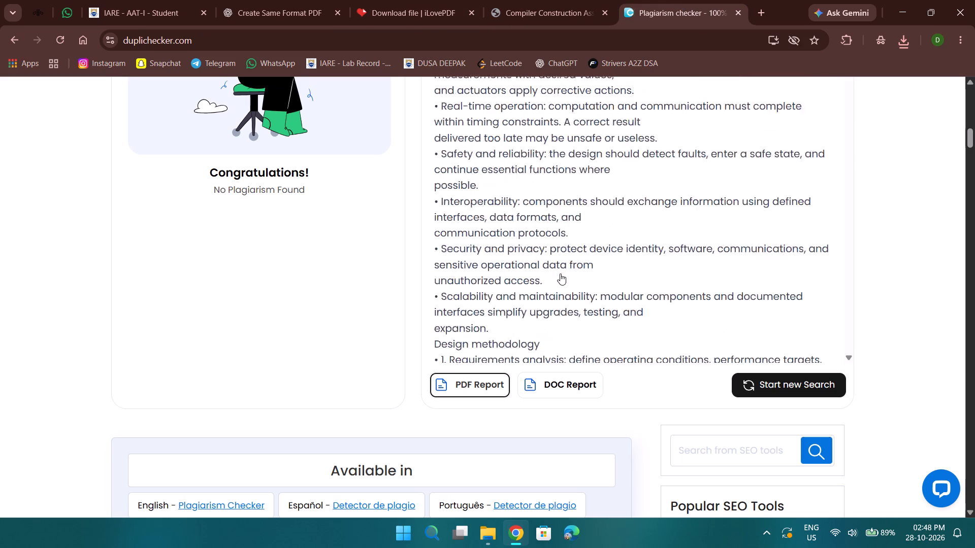
scroll(560, 273, up, 14)
drag(491, 319, 406, 299)
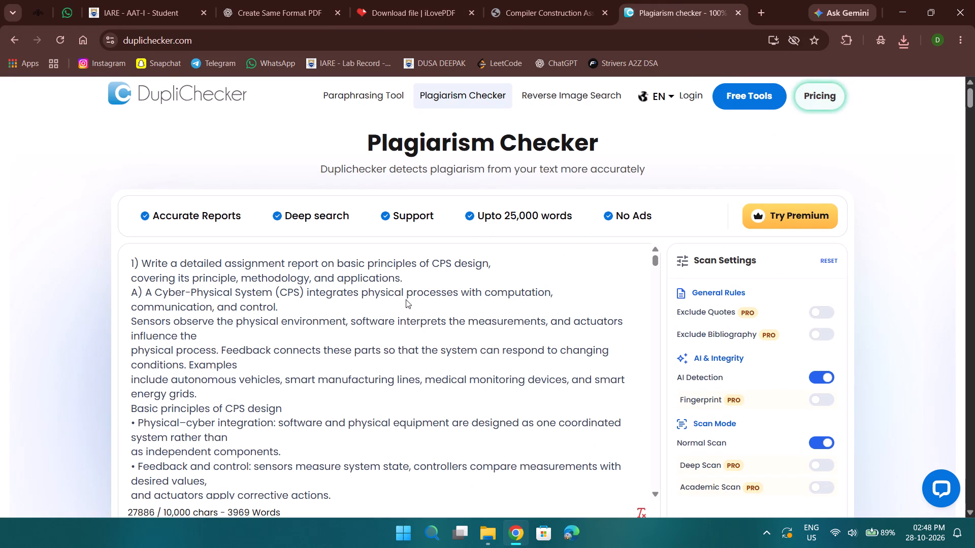
drag(406, 299, 399, 299)
key(ctrl+a)
key(BackSpace)
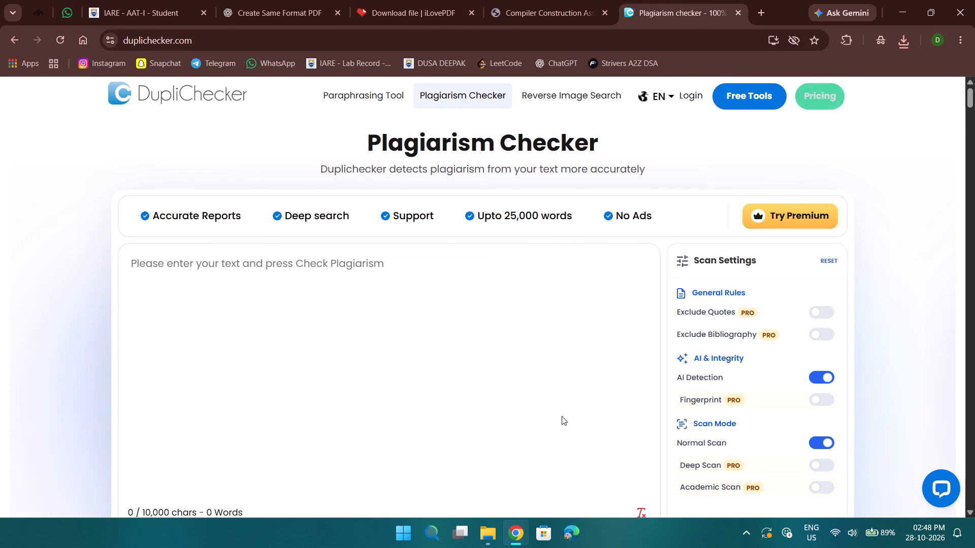
Upload ACSD46_Compiler_Construction_Assignment_removed from the Downloads folder into the plagiarism checker.
scroll(562, 416, down, 3)
click(66, 230)
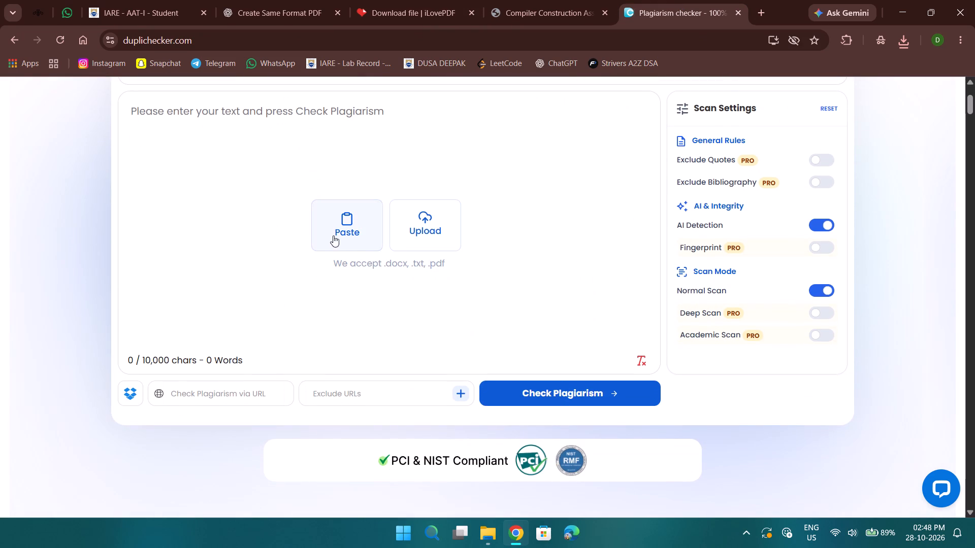
click(428, 232)
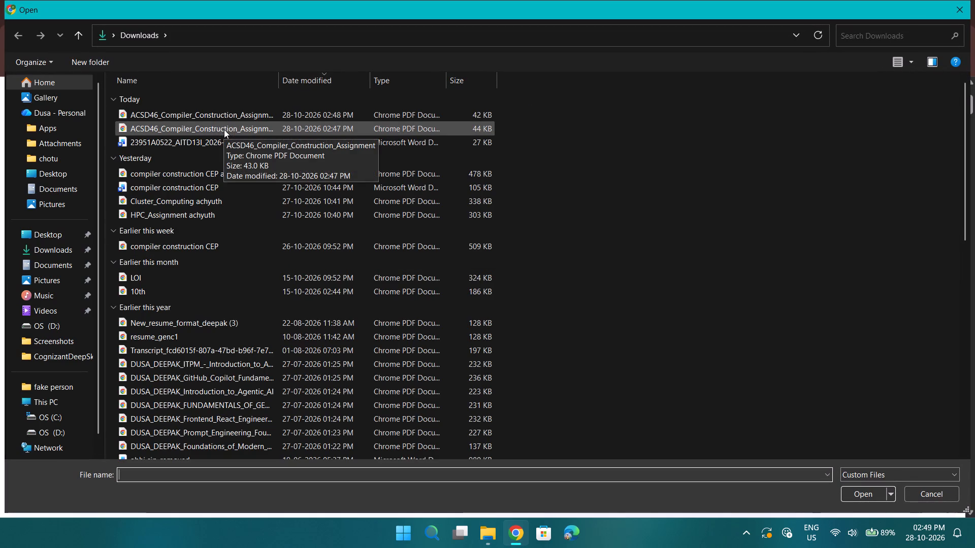
double_click(247, 116)
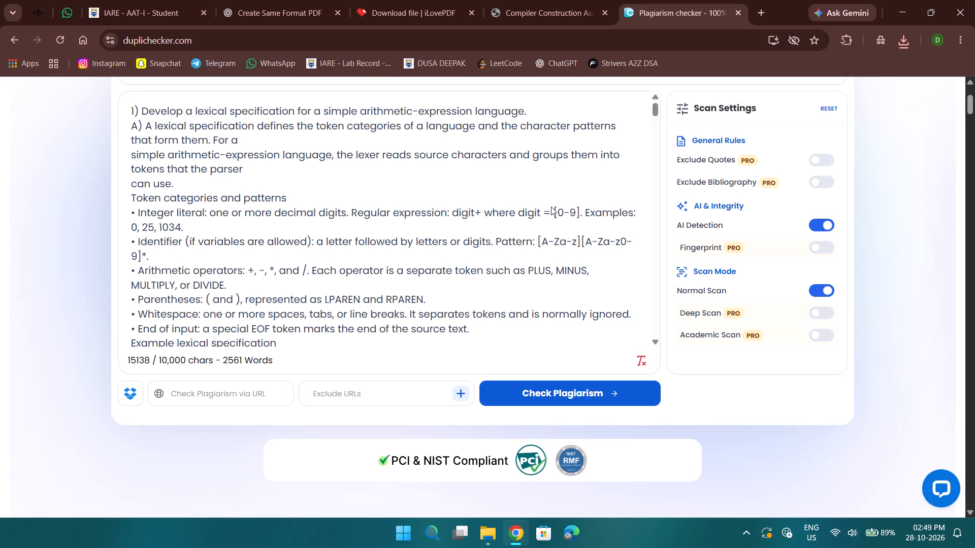
Start the plagiarism check on the uploaded compiler construction text and complete the human verification.
click(614, 392)
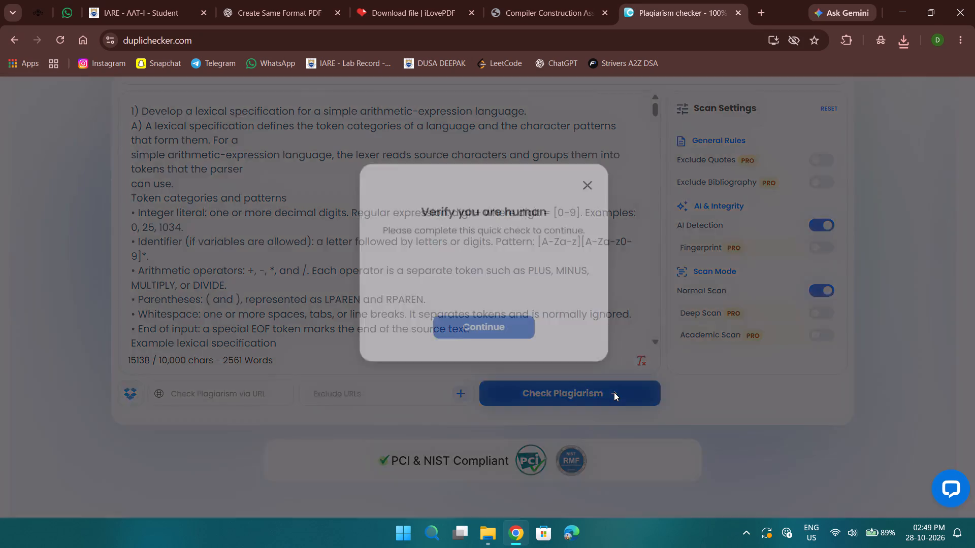
click(589, 217)
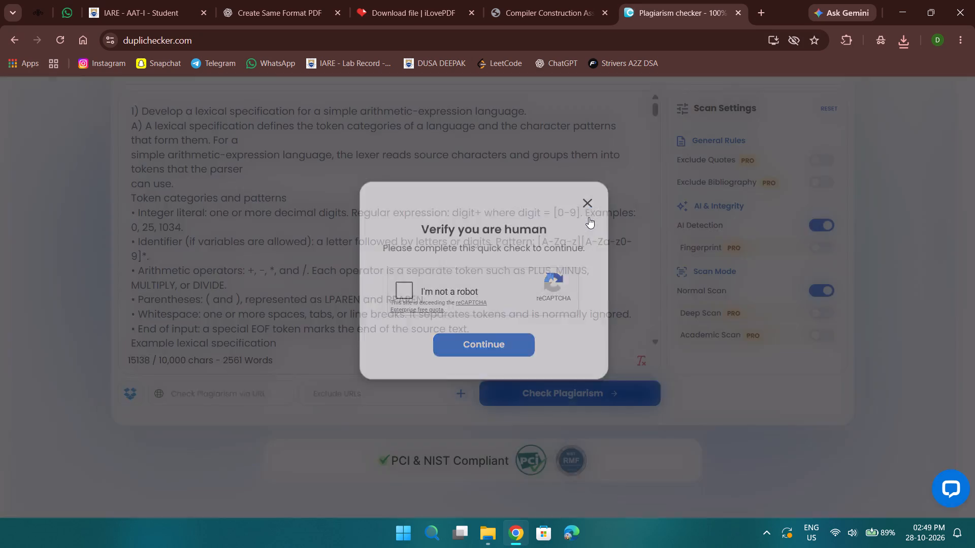
scroll(423, 201, right, 1)
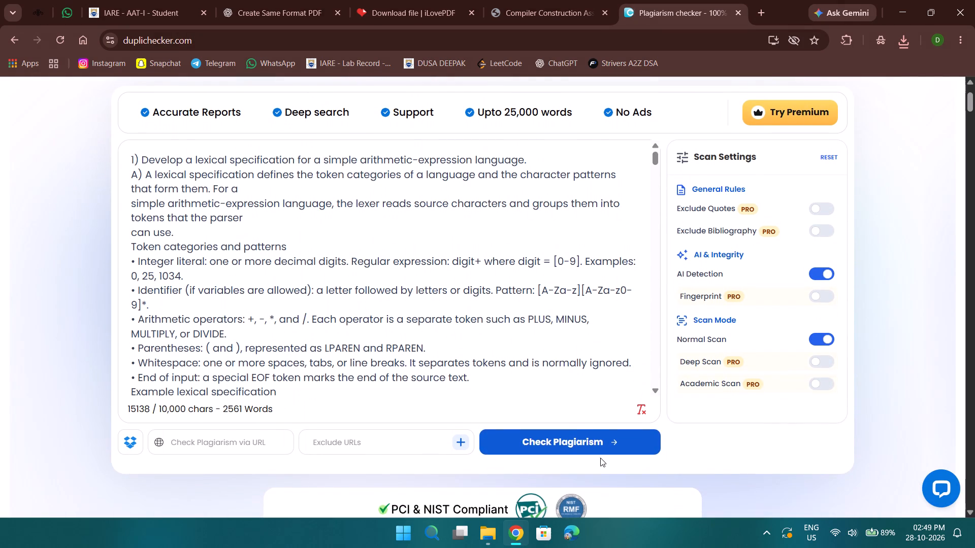
click(599, 449)
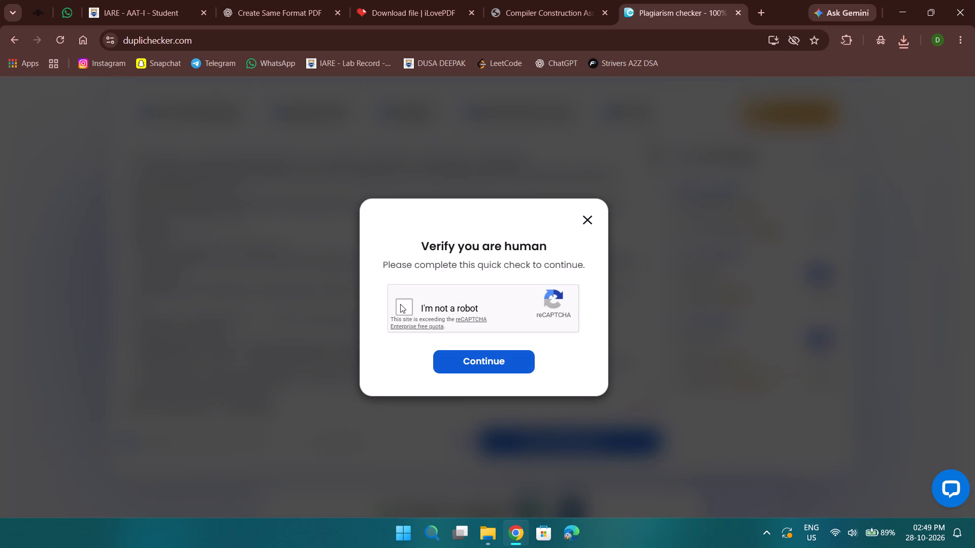
click(401, 303)
click(492, 356)
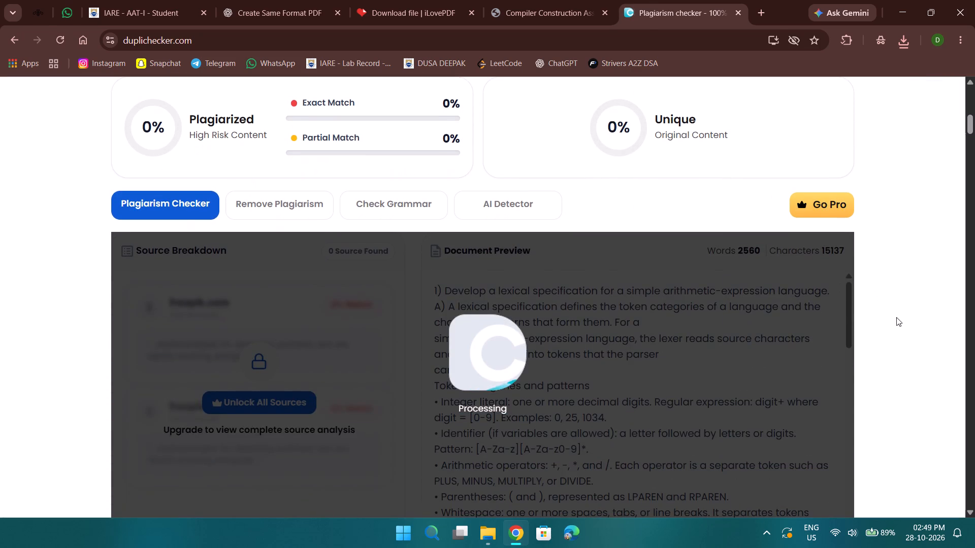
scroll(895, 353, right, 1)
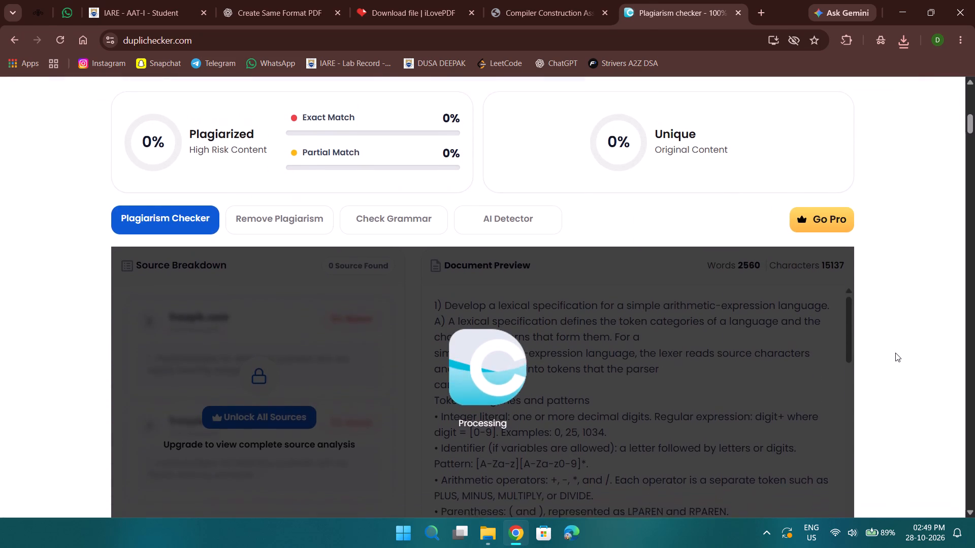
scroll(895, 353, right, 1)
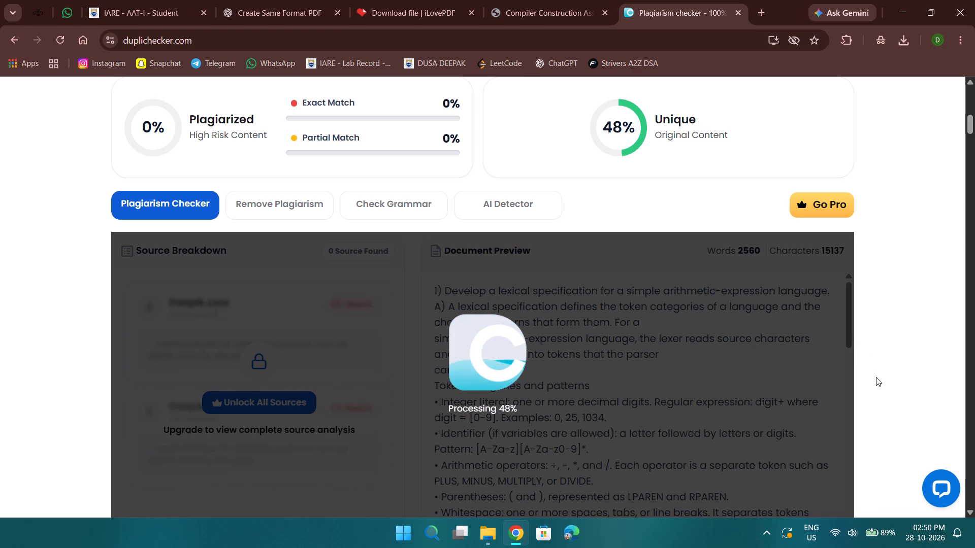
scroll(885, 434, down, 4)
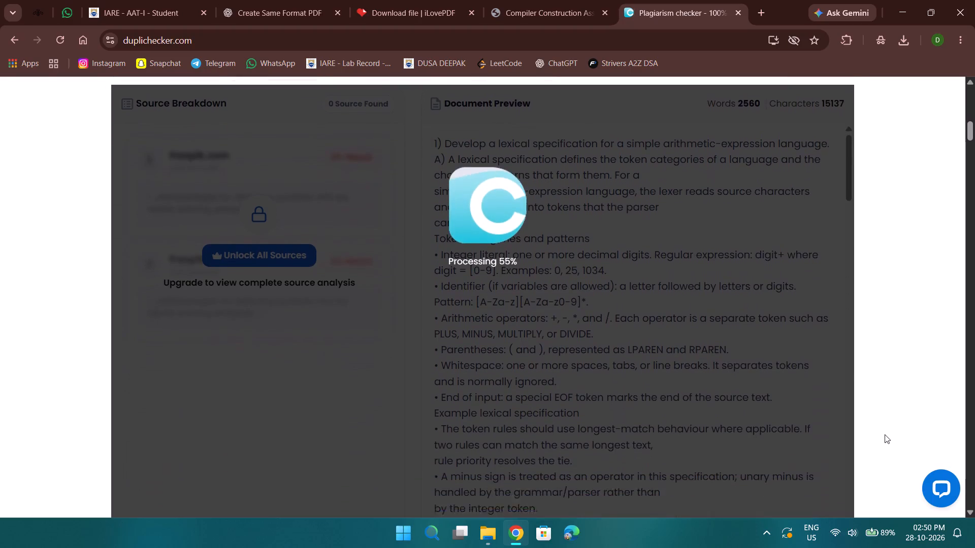
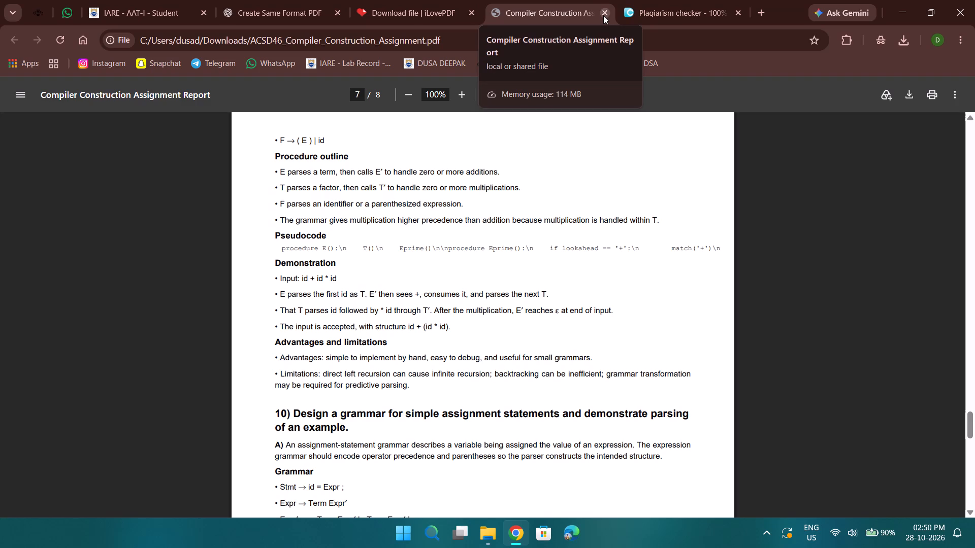
Close the original compiler construction PDF, return iLovePDF to its Remove PDF pages start screen, and check on the plagiarism scan.
click(603, 15)
click(444, 1)
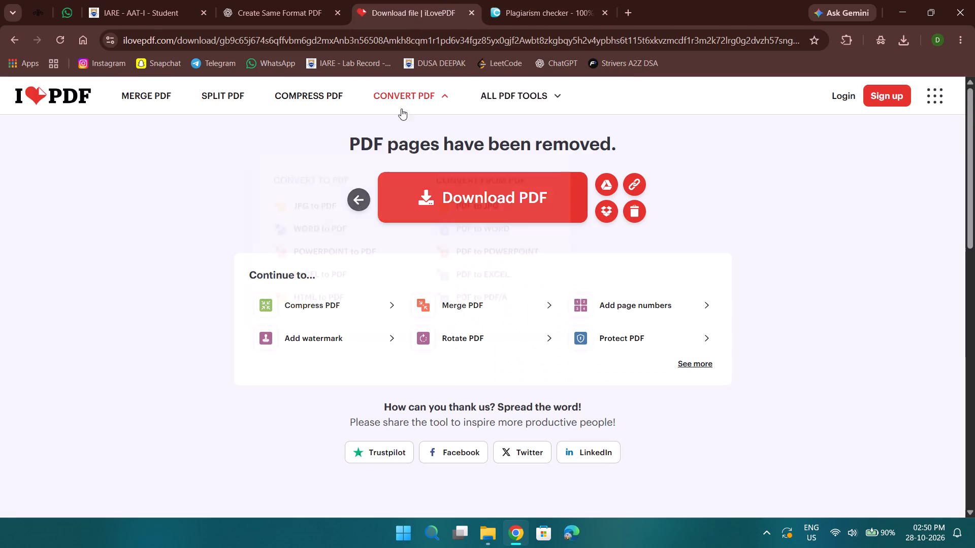
click(361, 198)
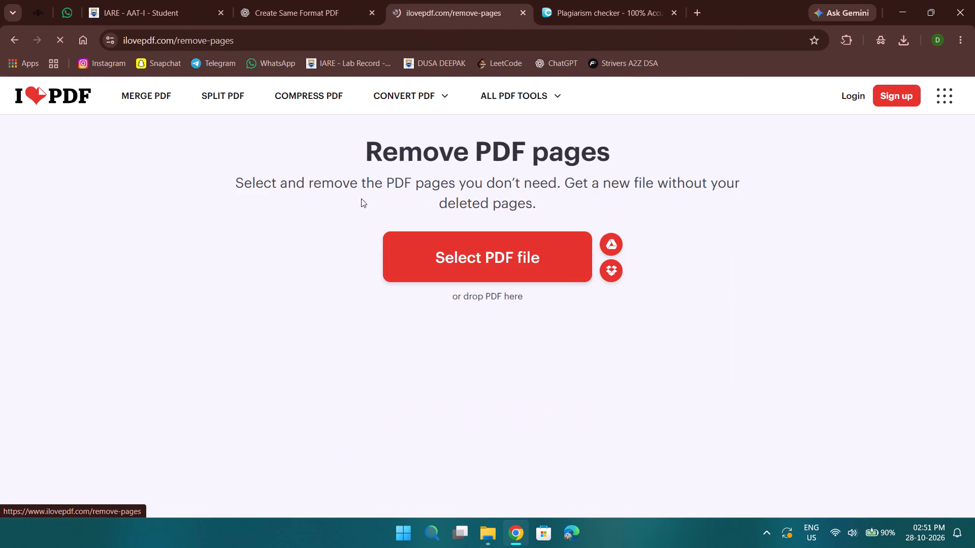
click(586, 0)
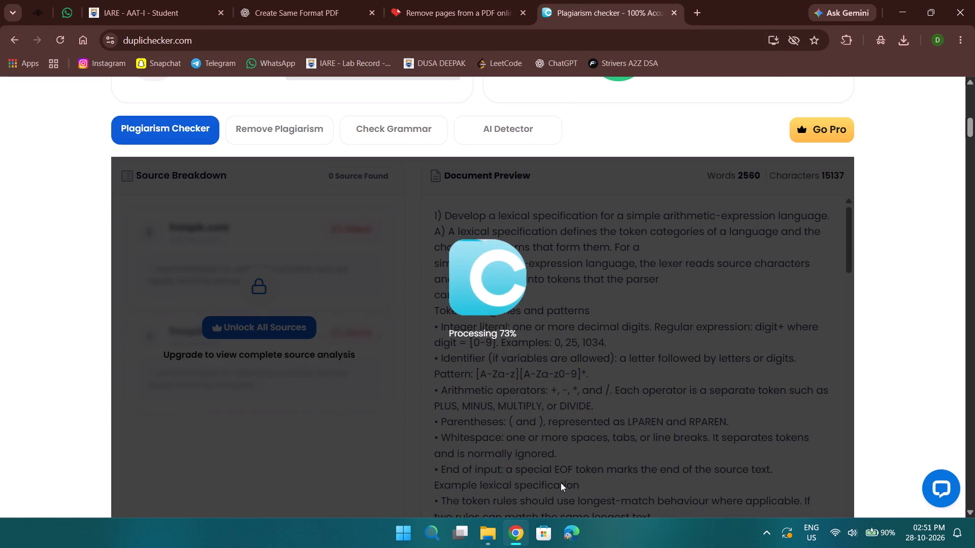
Open the AITD13I_2026-27_removed Word cover page document from the Downloads folder.
click(488, 540)
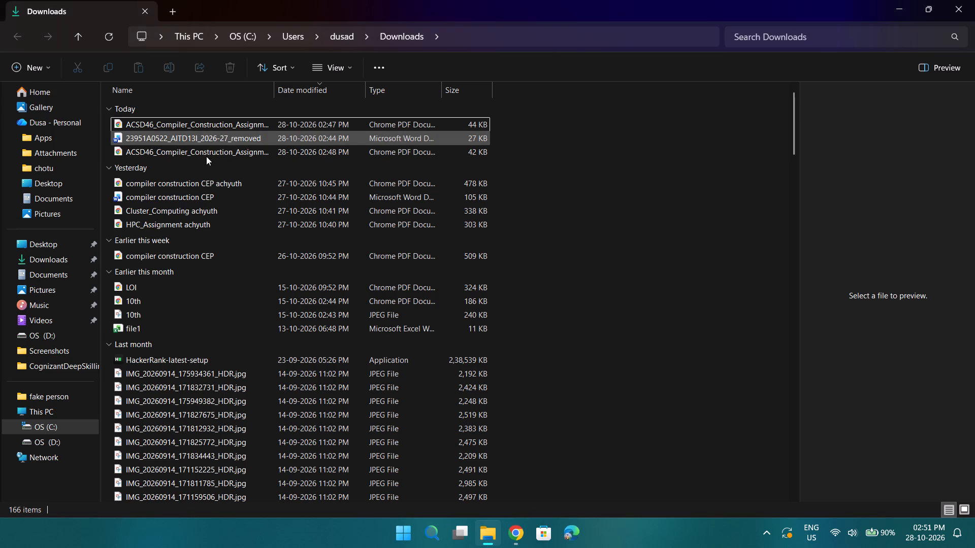
double_click(234, 142)
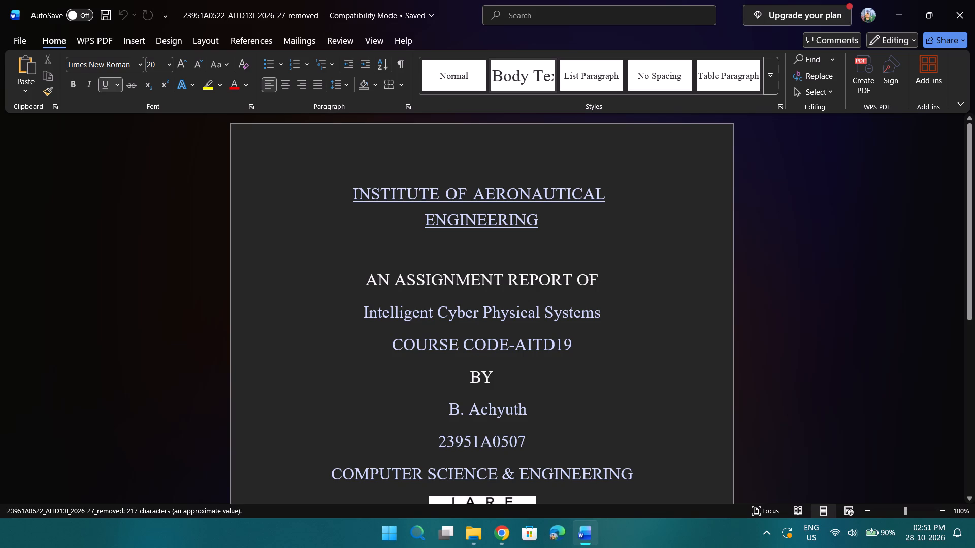
Switch to the IARE student portal and get the assignment questions for the Compiler Construction course.
key(alt+Tab)
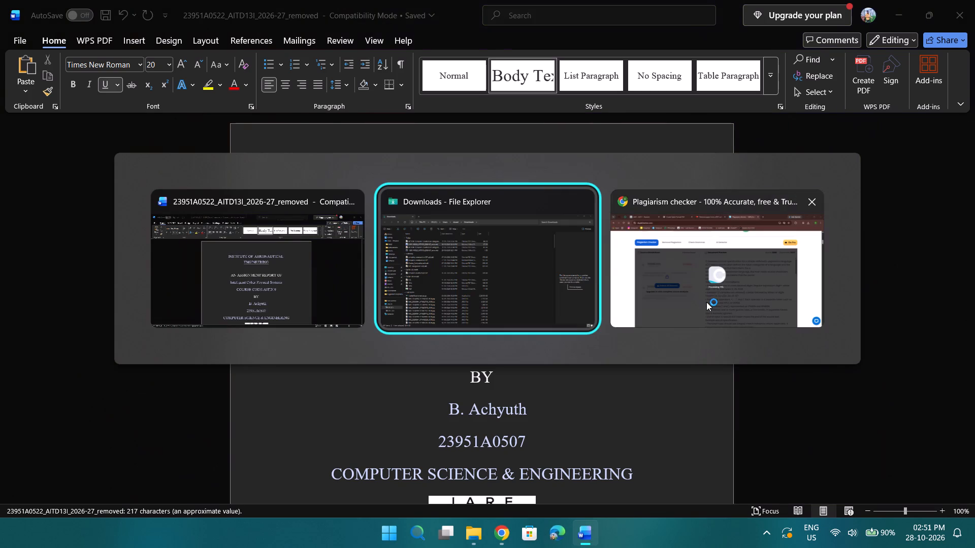
key(alt+Tab)
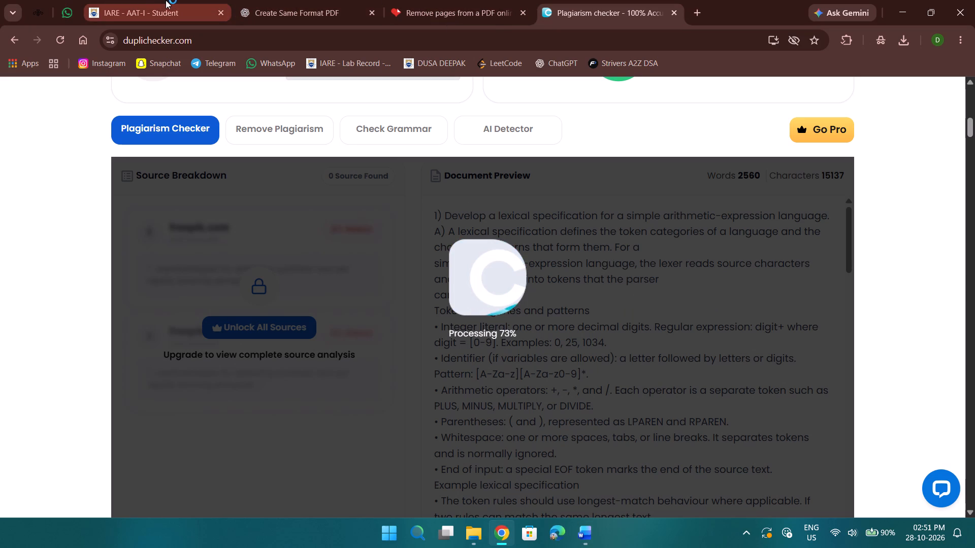
click(159, 0)
scroll(489, 247, up, 1)
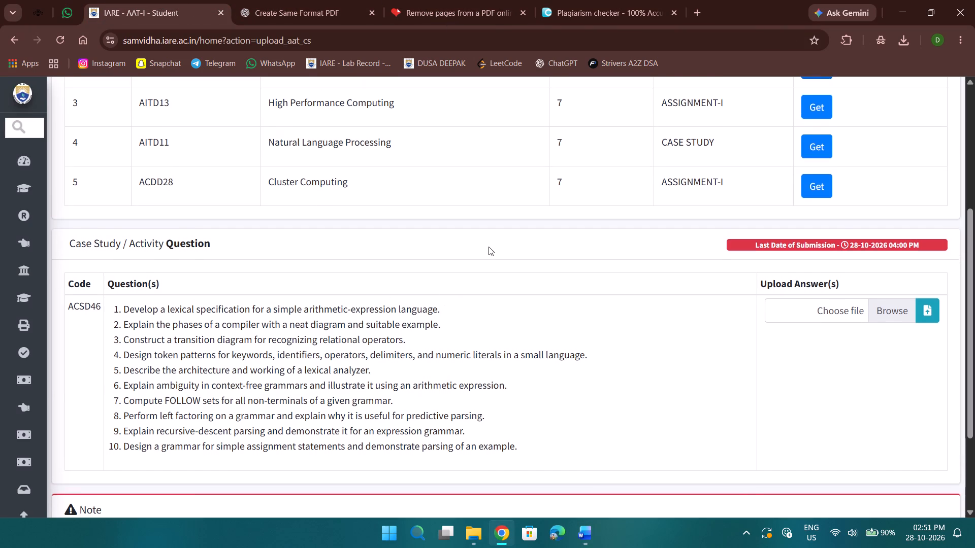
scroll(489, 247, up, 1)
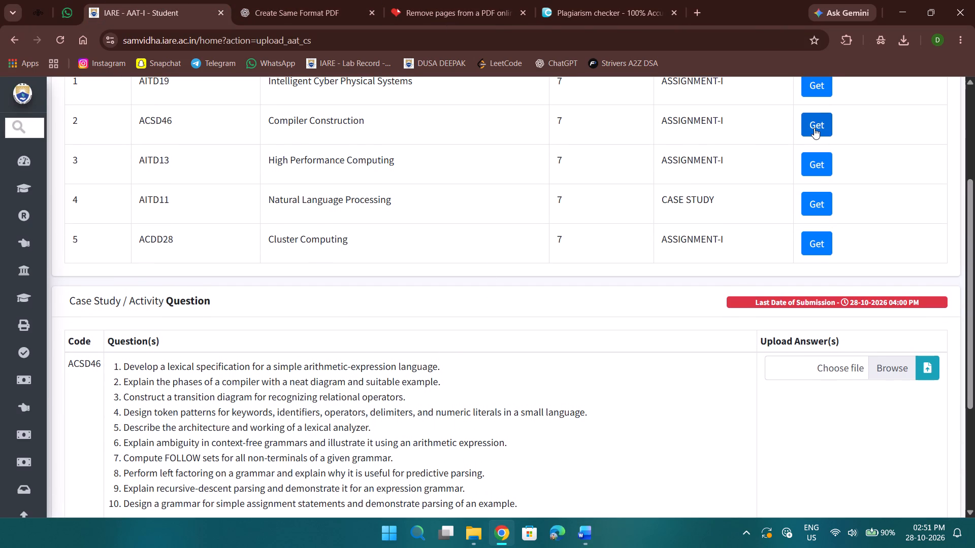
click(814, 128)
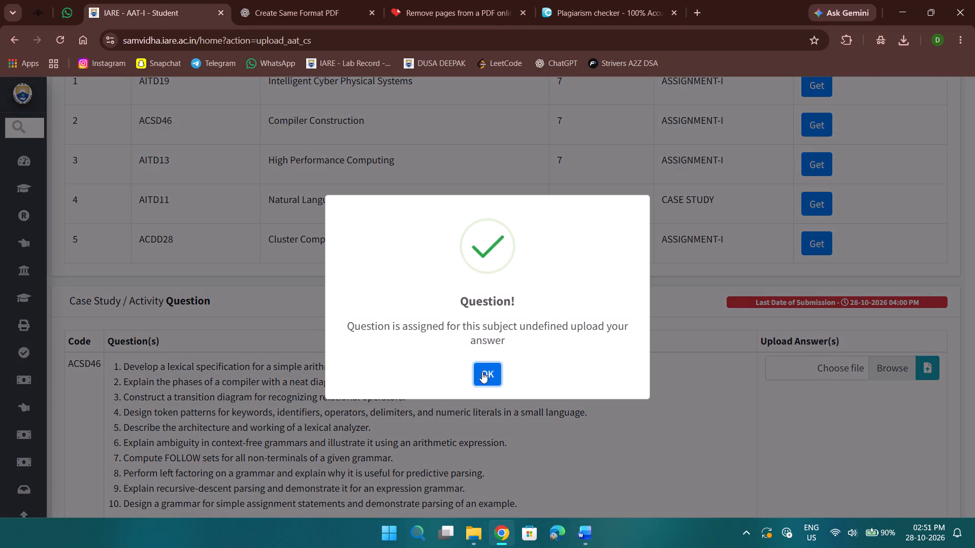
click(486, 374)
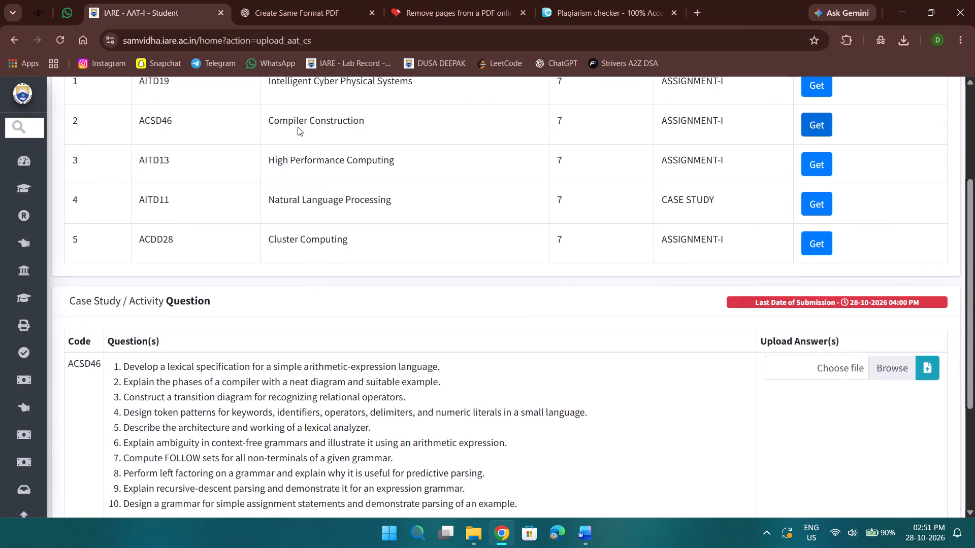
In the Word cover page, replace the subject name with Compiler Construction, keeping it on its own line above the course code.
key(alt+Tab)
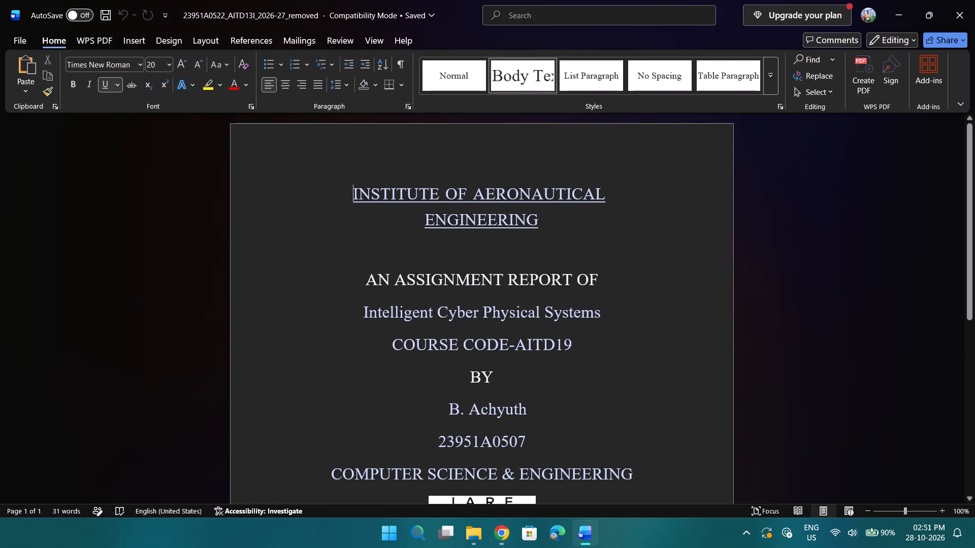
click(598, 307)
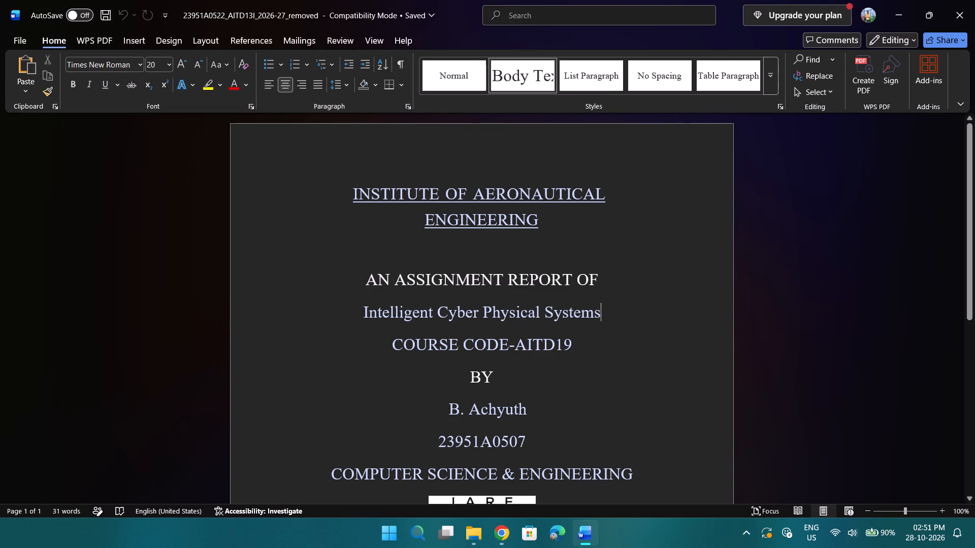
key(BackSpace)
key(BackSpace)
key(BackSpace)
key(BackSpace)
key(BackSpace)
key(BackSpace)
key(BackSpace)
key(BackSpace)
key(BackSpace)
key(BackSpace)
key(BackSpace)
key(BackSpace)
key(BackSpace)
key(BackSpace)
key(BackSpace)
key(BackSpace)
key(BackSpace)
key(BackSpace)
key(BackSpace)
key(BackSpace)
key(BackSpace)
key(BackSpace)
key(BackSpace)
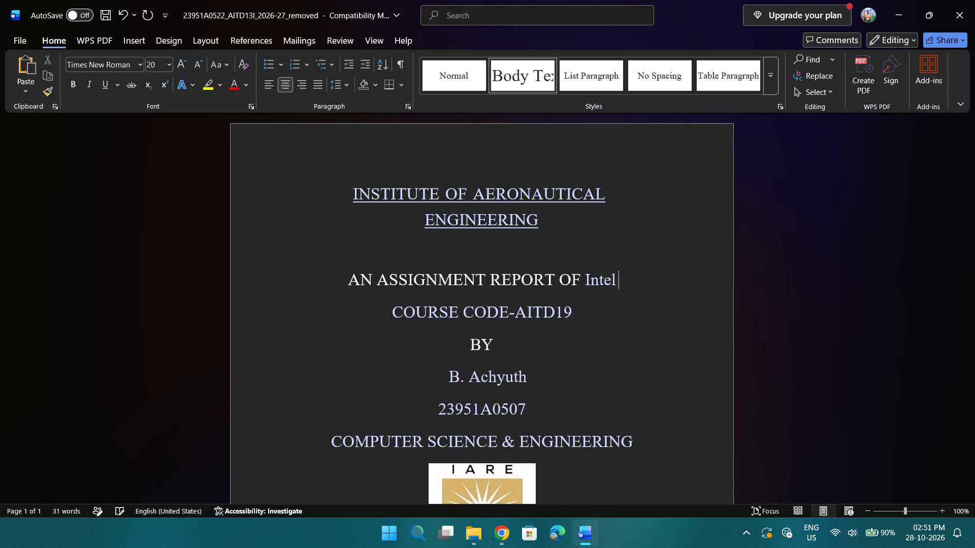
key(BackSpace)
key(BackSpace)
key(BackSpace)
key(BackSpace)
key(BackSpace)
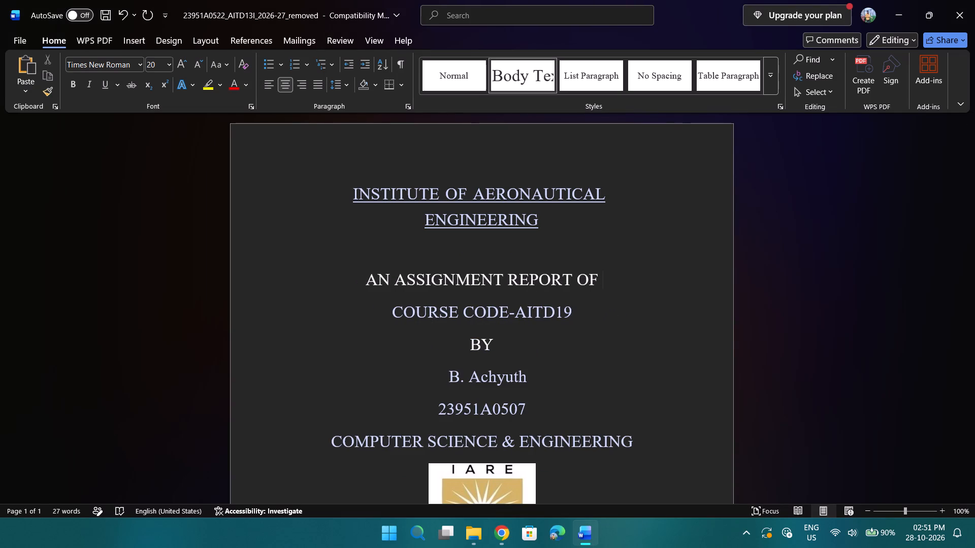
text(Compiler)
key(space)
text(Constr)
text(uction)
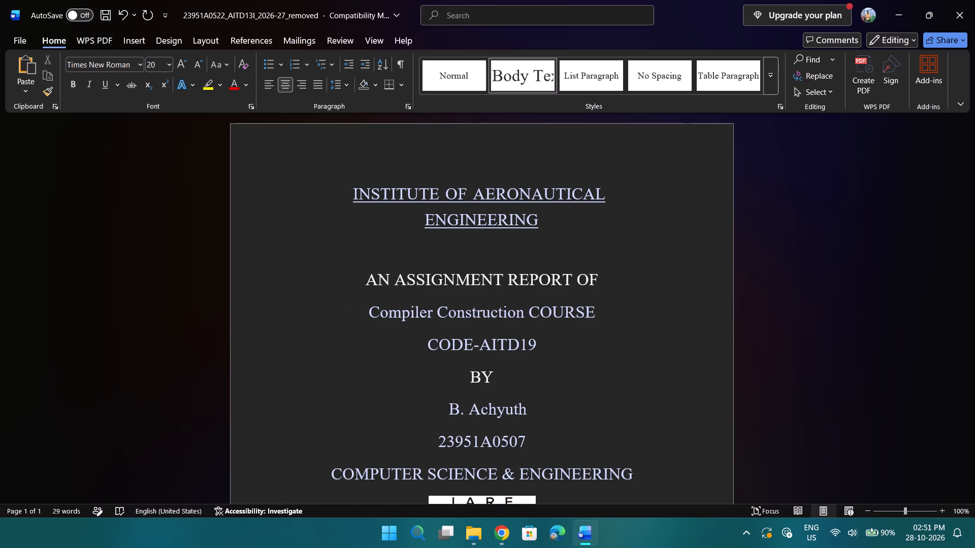
key(Return)
Look up the Compiler Construction course code in the portal and change the cover page's course code to ACSD46.
key(alt+Tab)
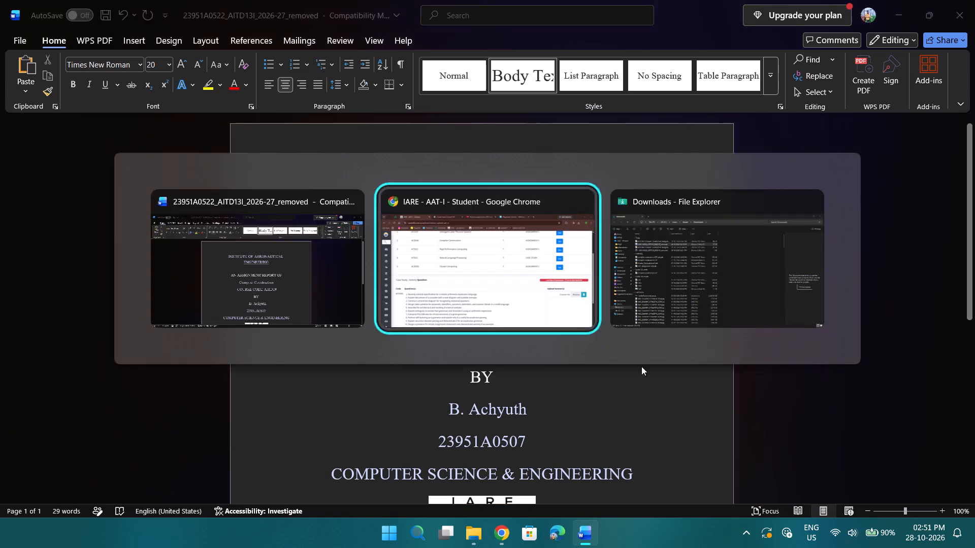
scroll(354, 217, up, 1)
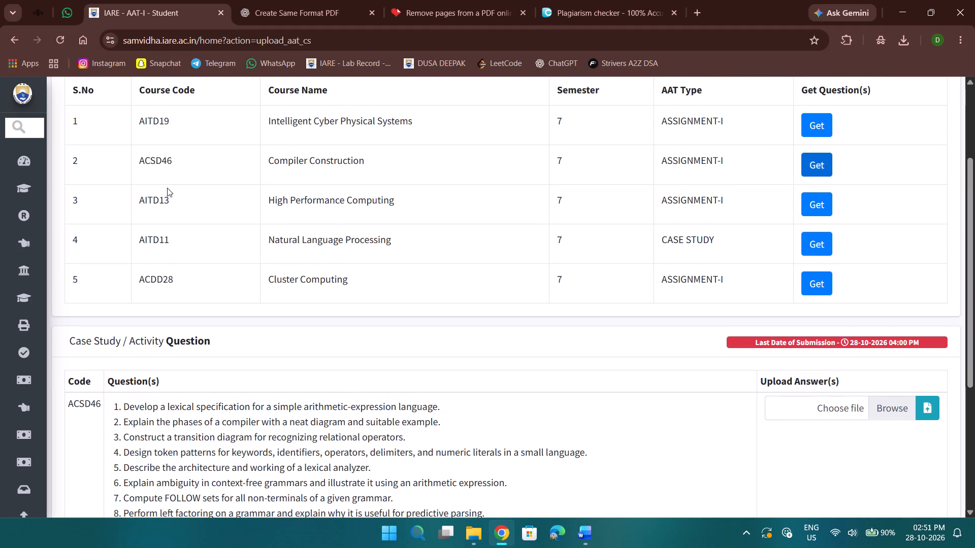
key(alt+Tab)
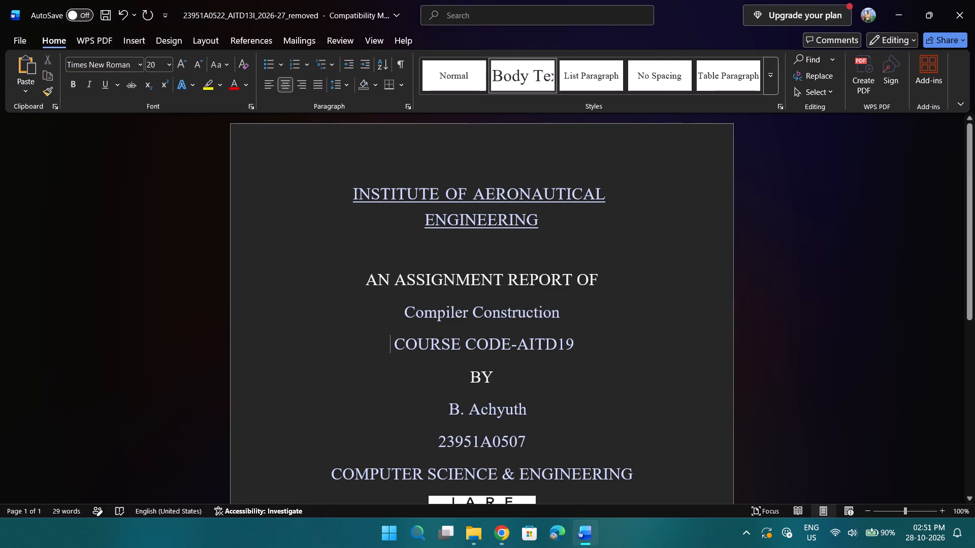
click(581, 344)
key(BackSpace)
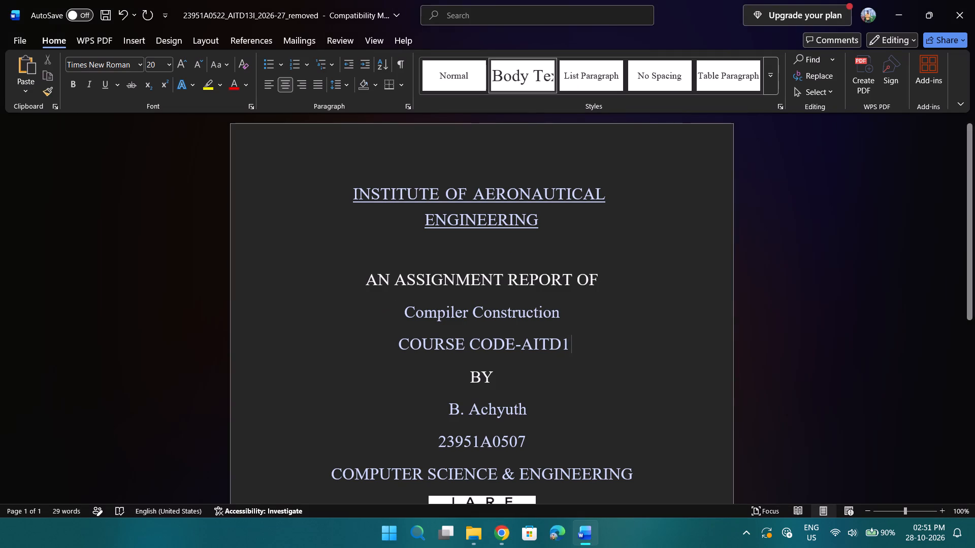
key(BackSpace)
key(BackSpace)
key(BackSpace)
key(BackSpace)
text(CSD)
text(46)
key(alt+Tab)
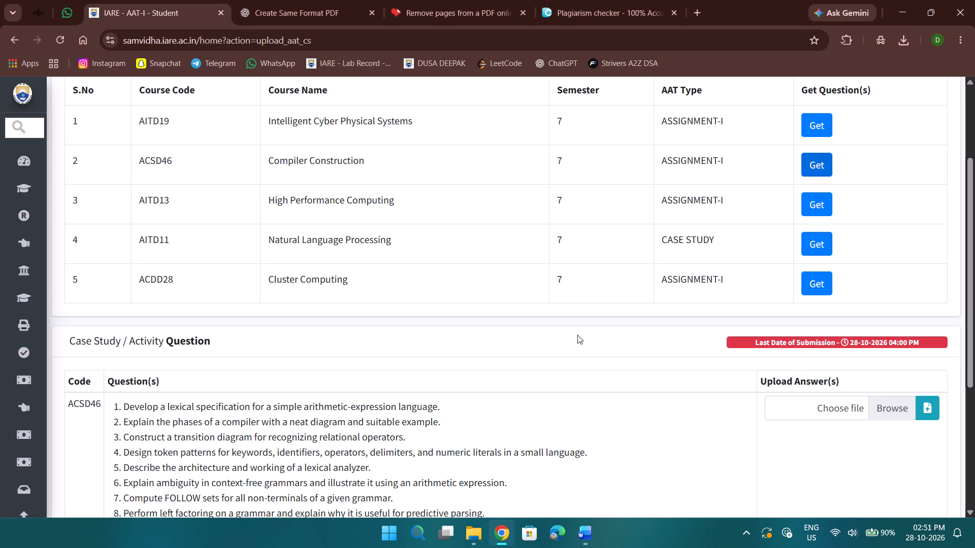
key(alt+Tab)
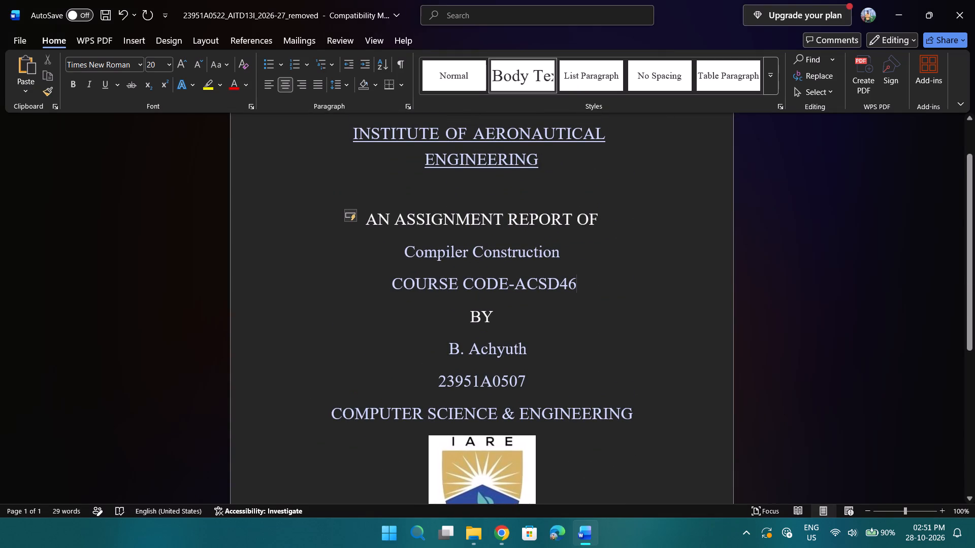
Replace the author's name below BY on the cover page with the submitting student's initial and name.
drag(529, 348, 515, 348)
click(515, 348)
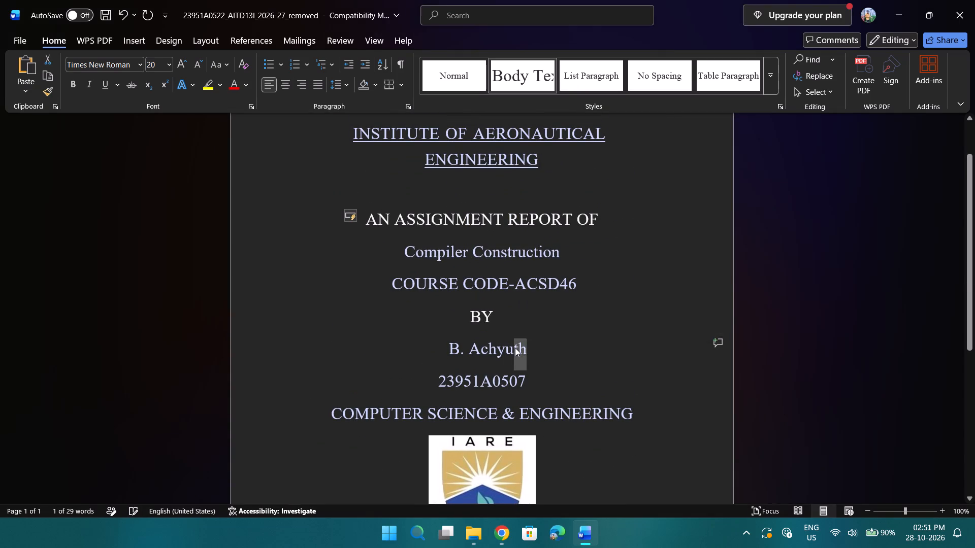
key(Right)
key(Right)
key(BackSpace)
key(BackSpace)
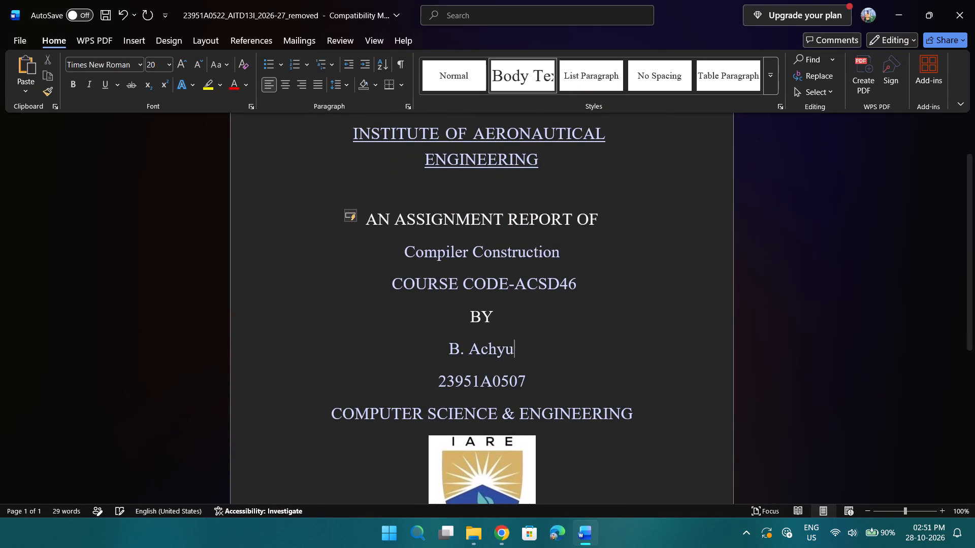
key(BackSpace)
key(BackSpace)
key(BackSpace)
key(BackSpace)
key(BackSpace)
key(BackSpace)
key(BackSpace)
key(BackSpace)
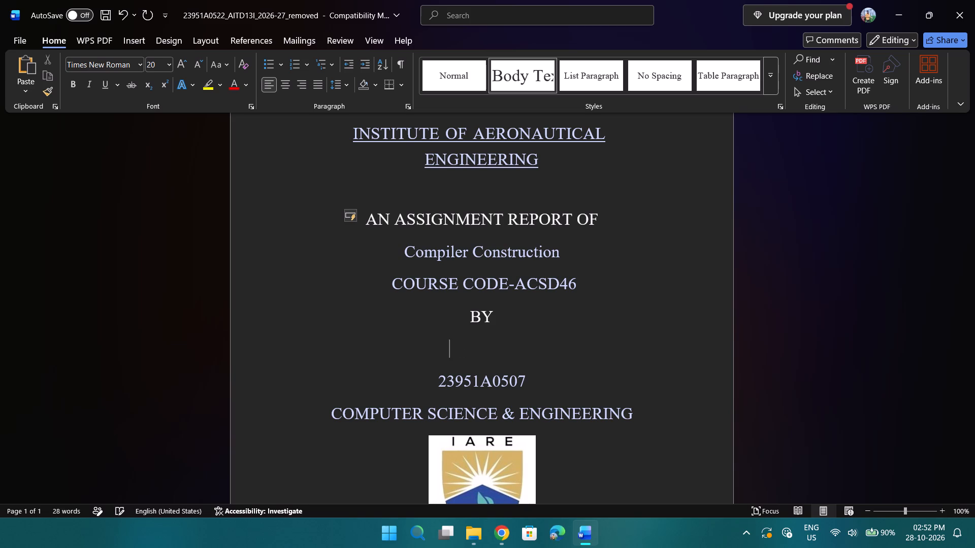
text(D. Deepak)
Change the last two digits of the roll number on the cover page to match the submitting student.
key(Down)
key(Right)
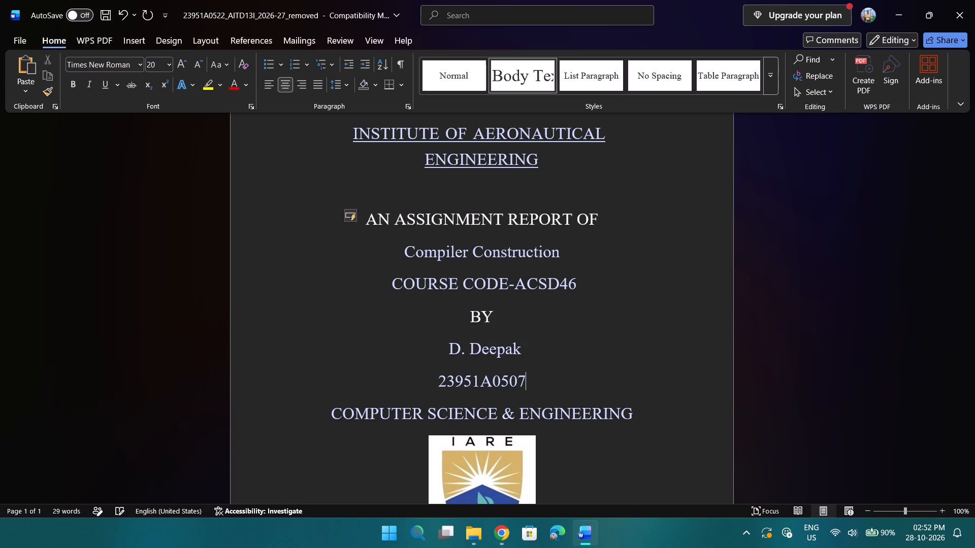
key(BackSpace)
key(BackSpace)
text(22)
Export the finished cover page as a PDF named Compiler 1st page in the Downloads folder.
scroll(637, 375, down, 3)
scroll(637, 375, up, 3)
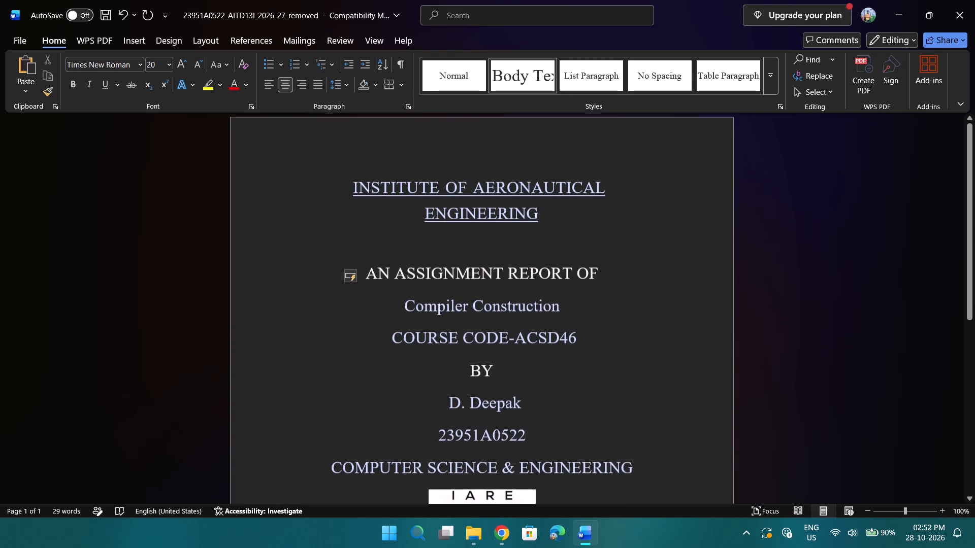
scroll(637, 375, up, 1)
click(14, 39)
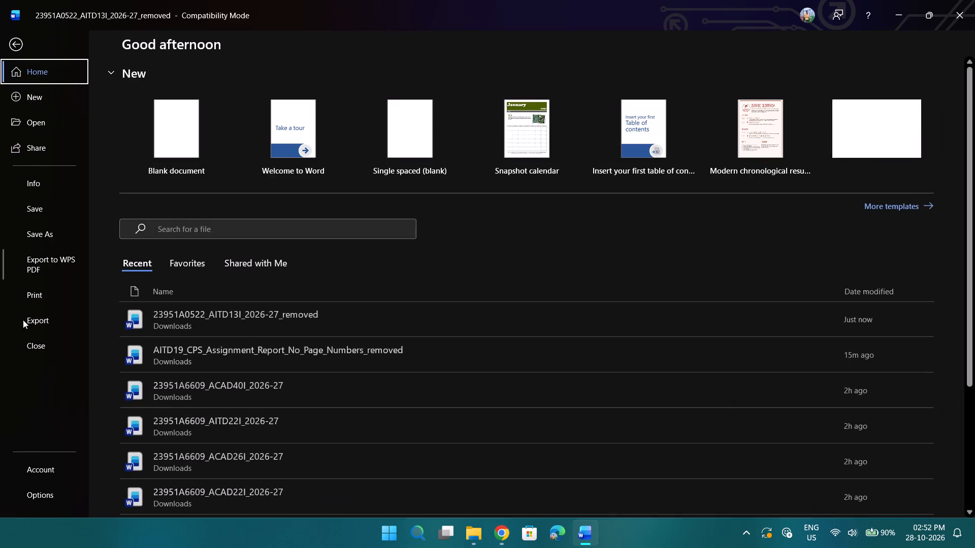
click(60, 318)
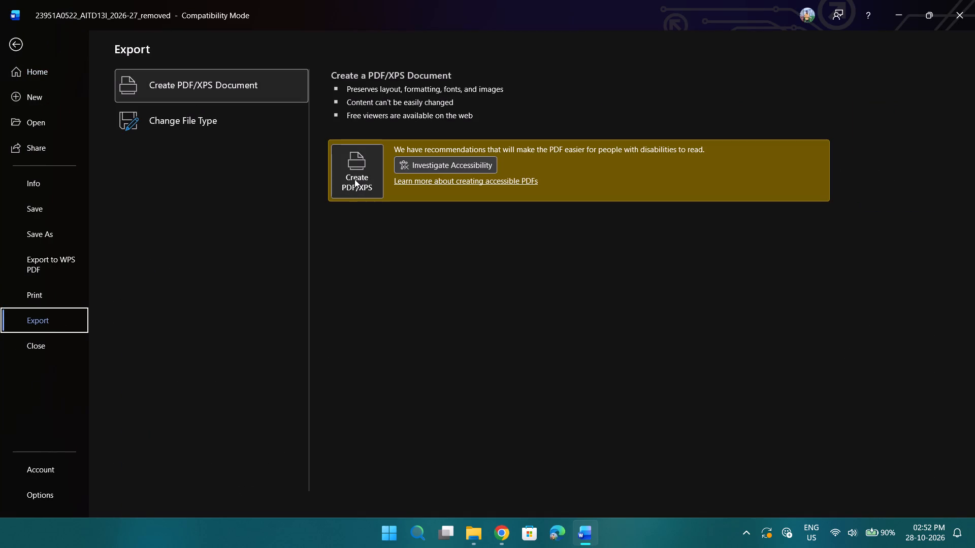
click(354, 179)
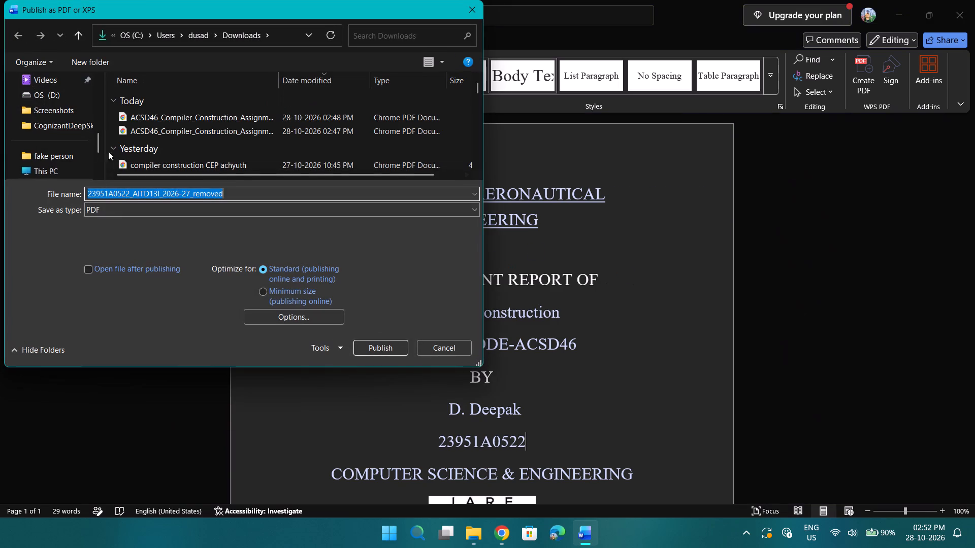
scroll(61, 144, up, 1)
click(43, 101)
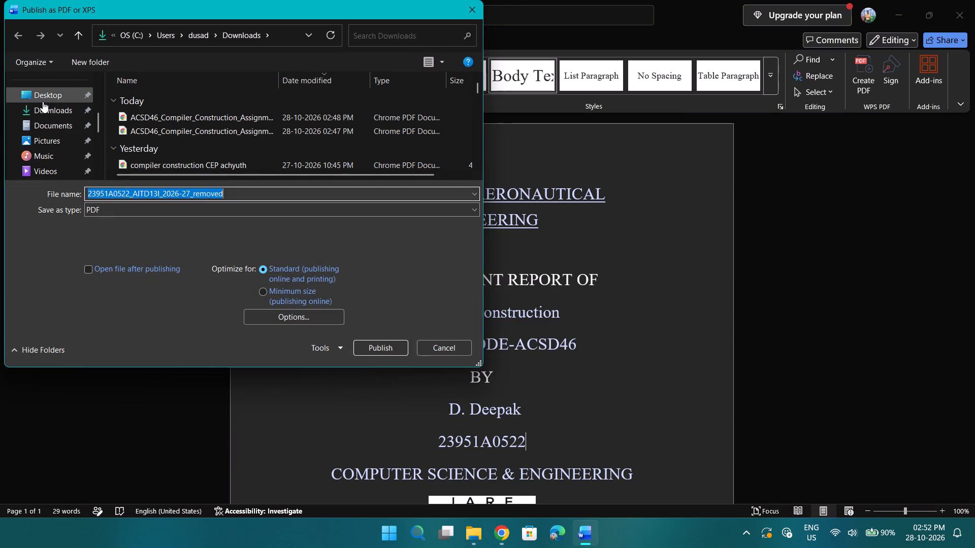
click(49, 107)
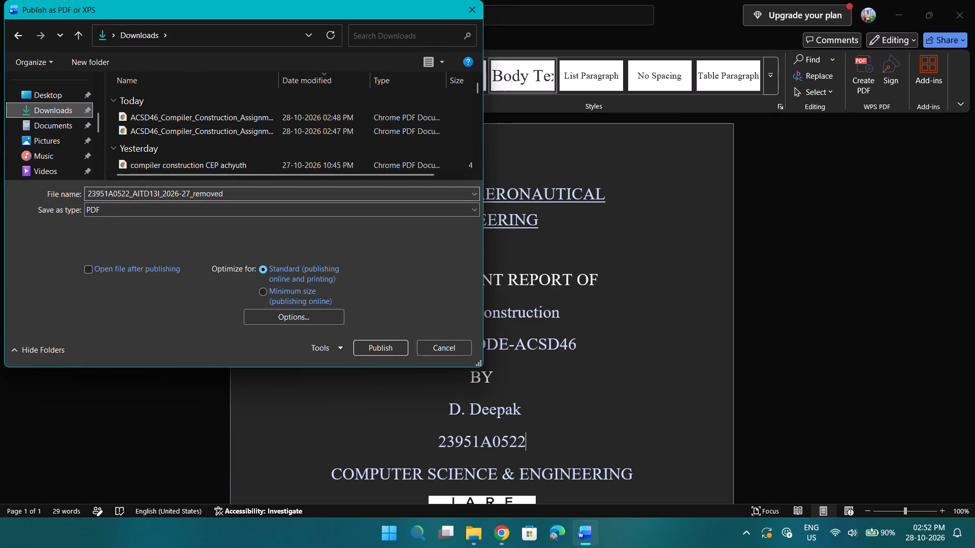
click(261, 191)
text(Com)
text(piler)
key(space)
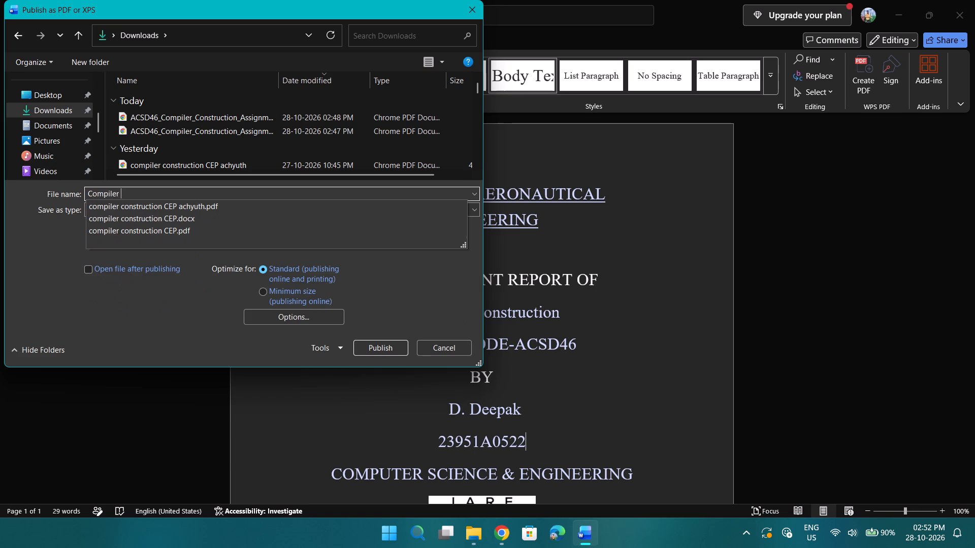
text(1st page)
key(Return)
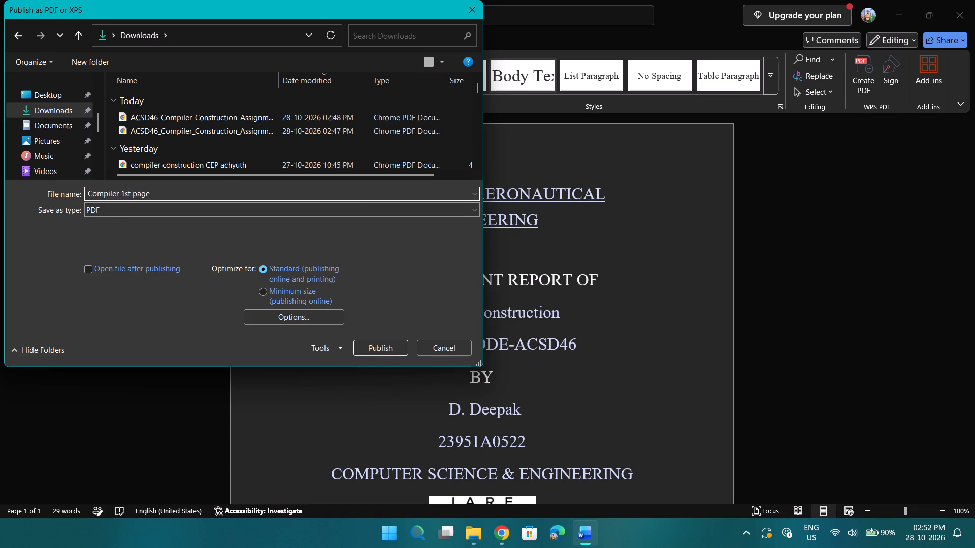
Save the edited cover page document and close it.
click(974, 0)
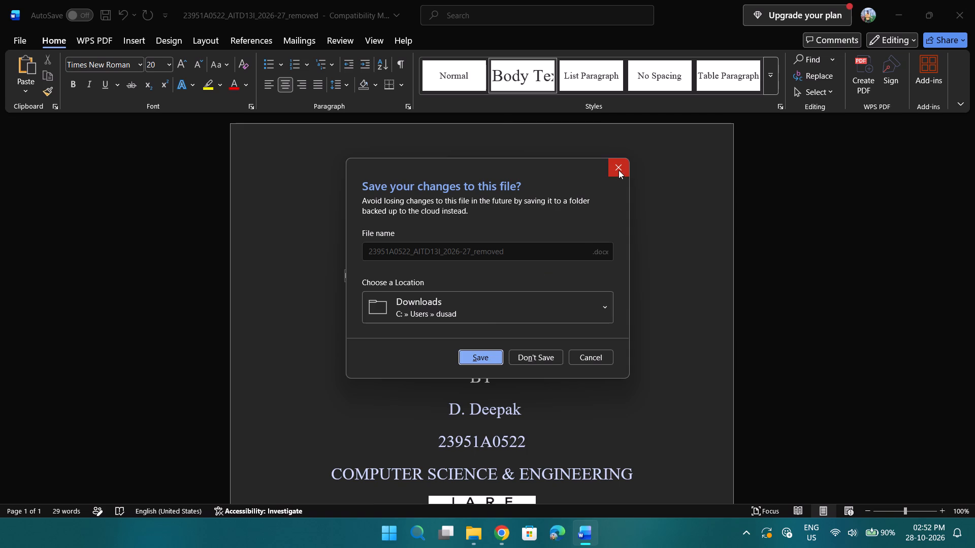
click(619, 170)
key(ctrl+s)
click(974, 0)
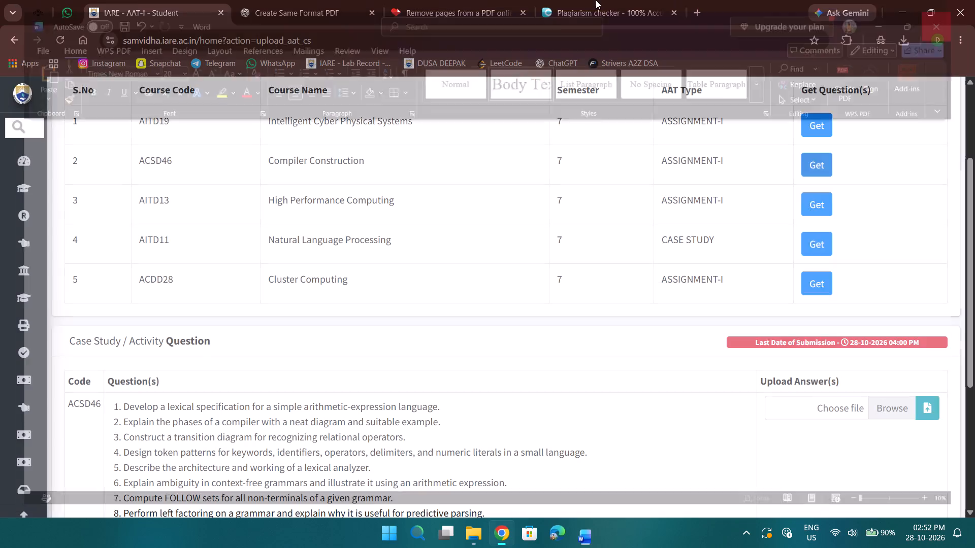
Download the Duplichecker plagiarism result for the assignment as a PDF report.
click(611, 3)
scroll(746, 267, down, 2)
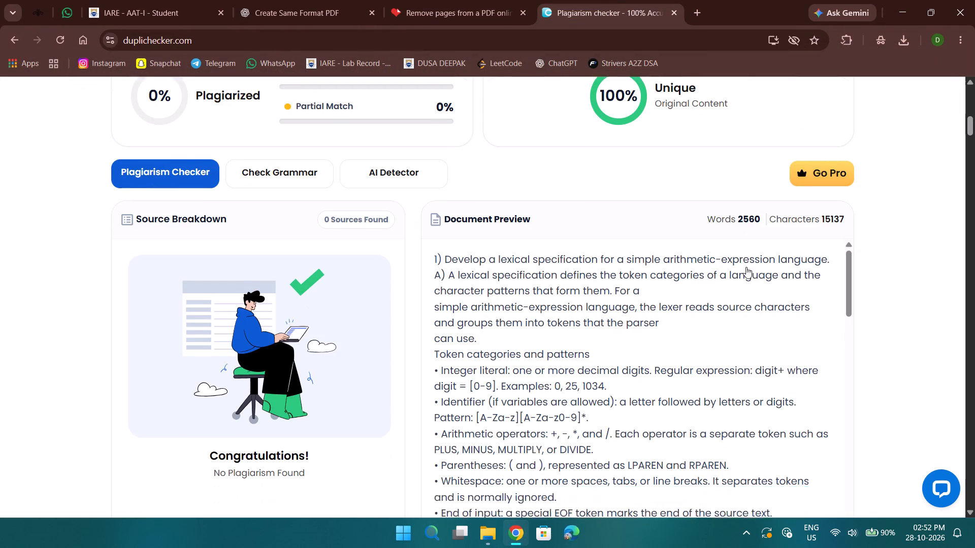
scroll(746, 267, down, 6)
click(479, 436)
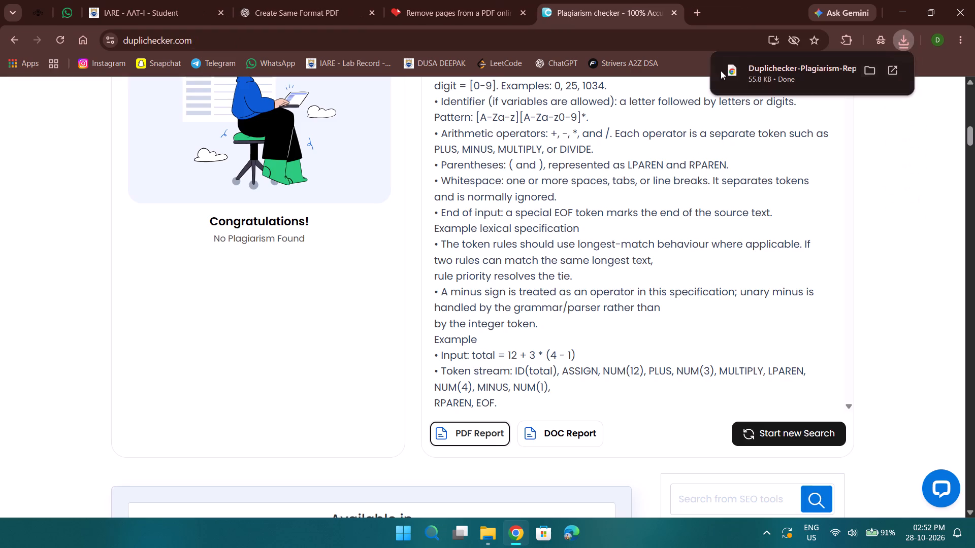
Merge Compiler 1st page, ACSD46_Compiler_Construction_Assignment_removed and Duplichecker-Plagiarism-Report, in that order, into one PDF with iLovePDF.
click(406, 0)
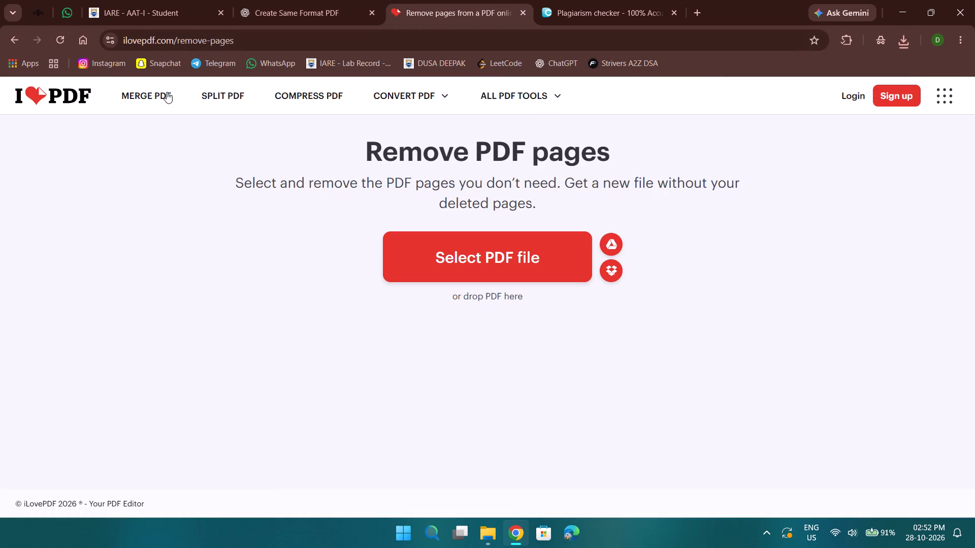
click(154, 92)
click(539, 235)
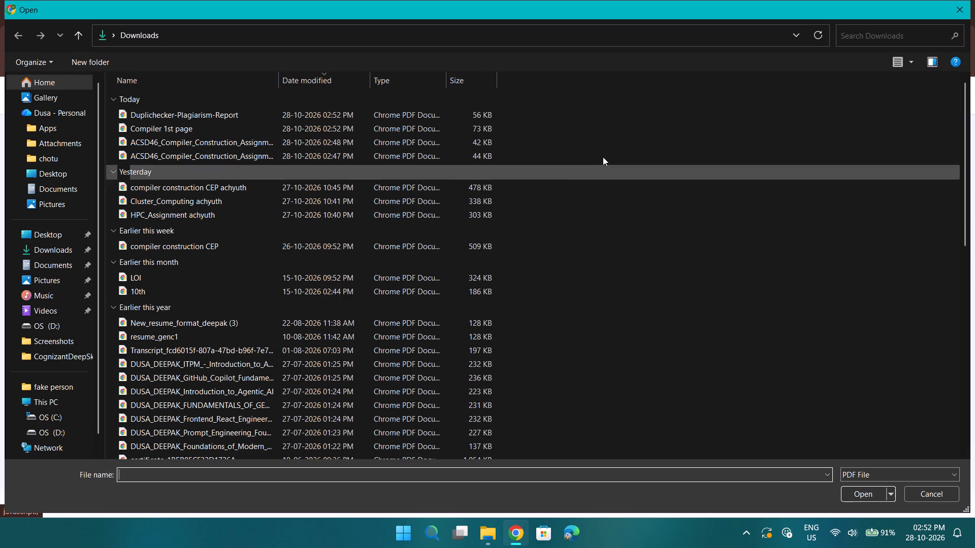
double_click(250, 126)
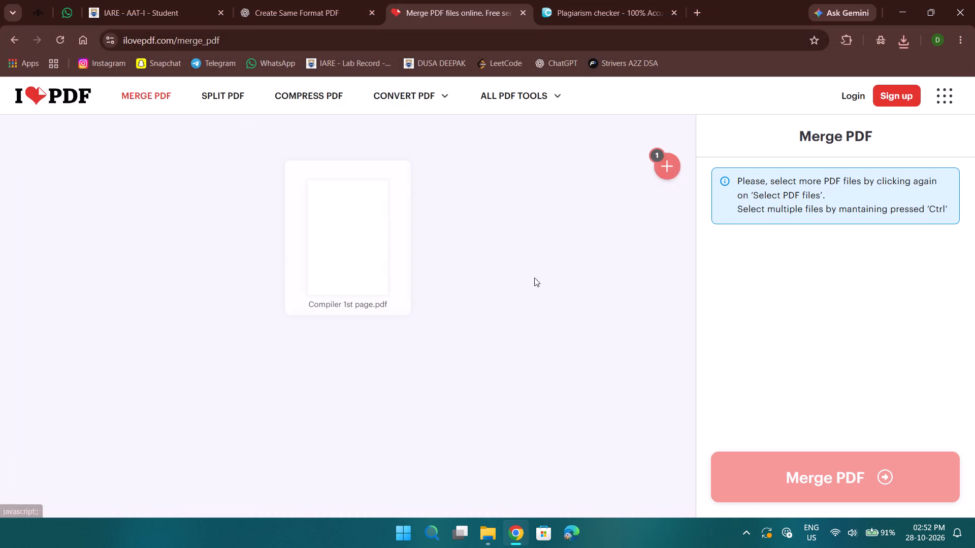
click(661, 162)
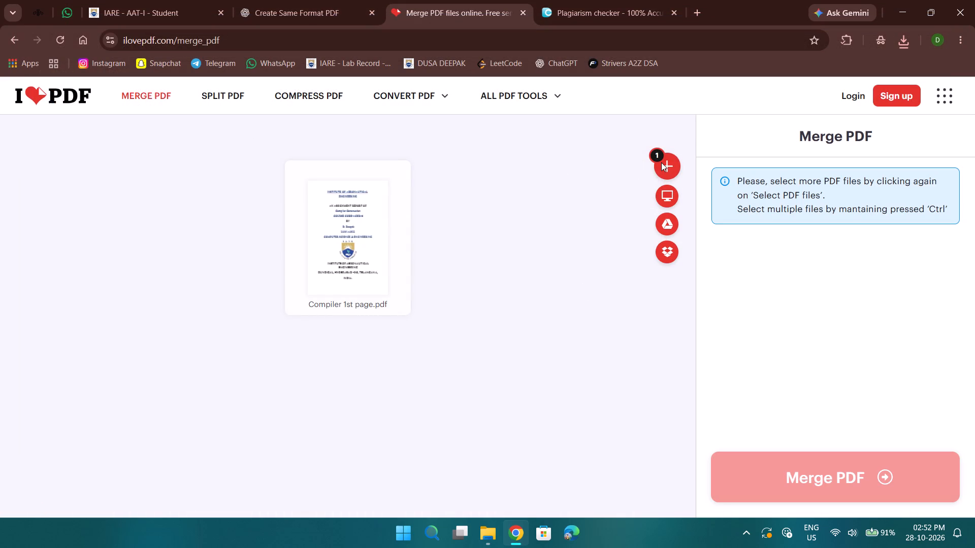
click(667, 163)
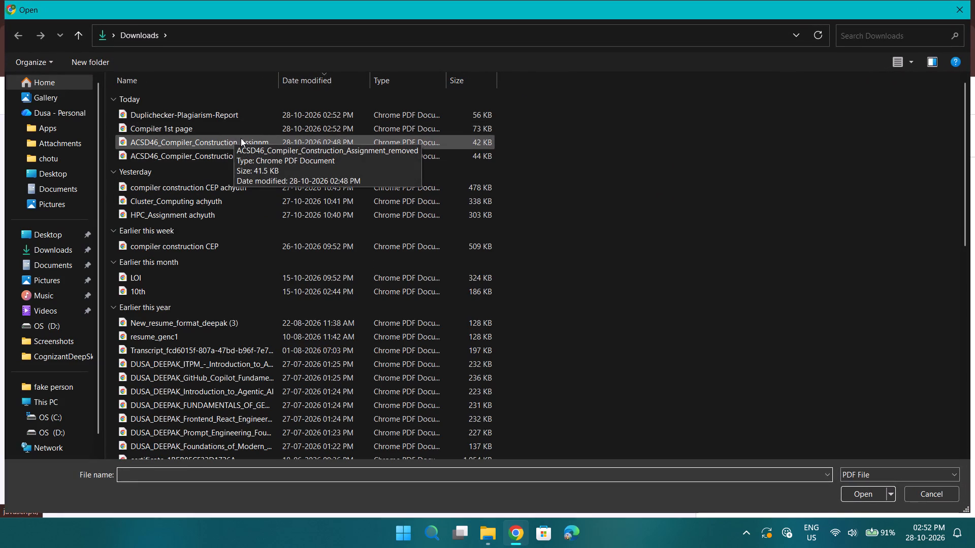
double_click(241, 138)
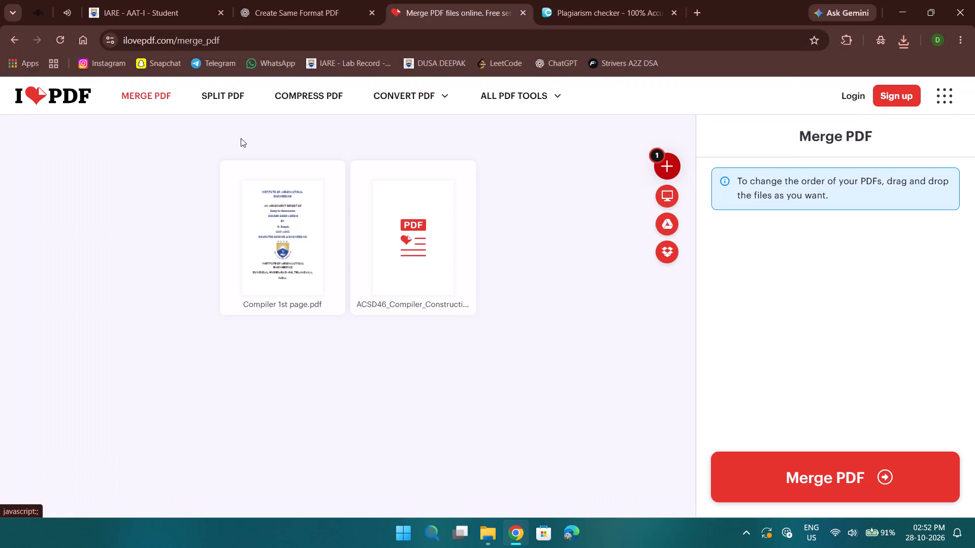
click(666, 163)
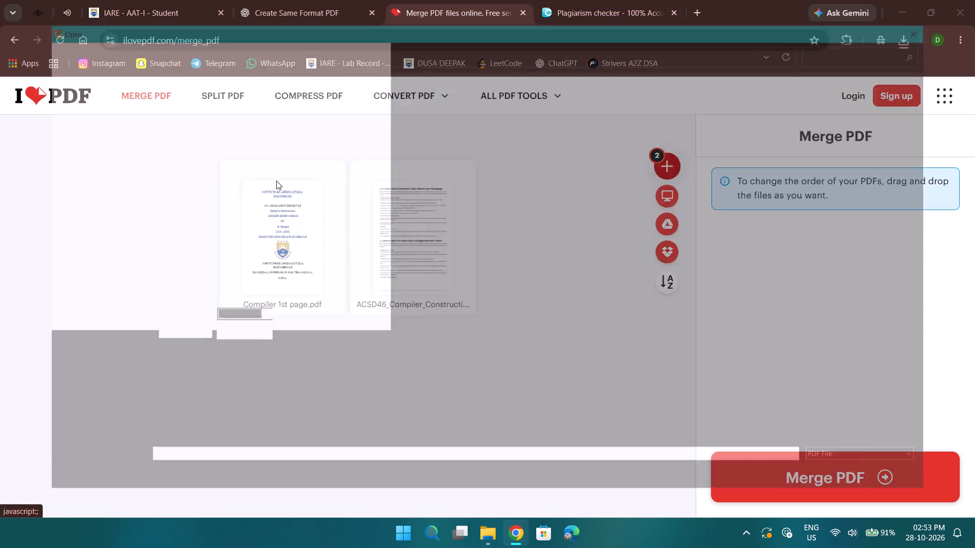
double_click(187, 113)
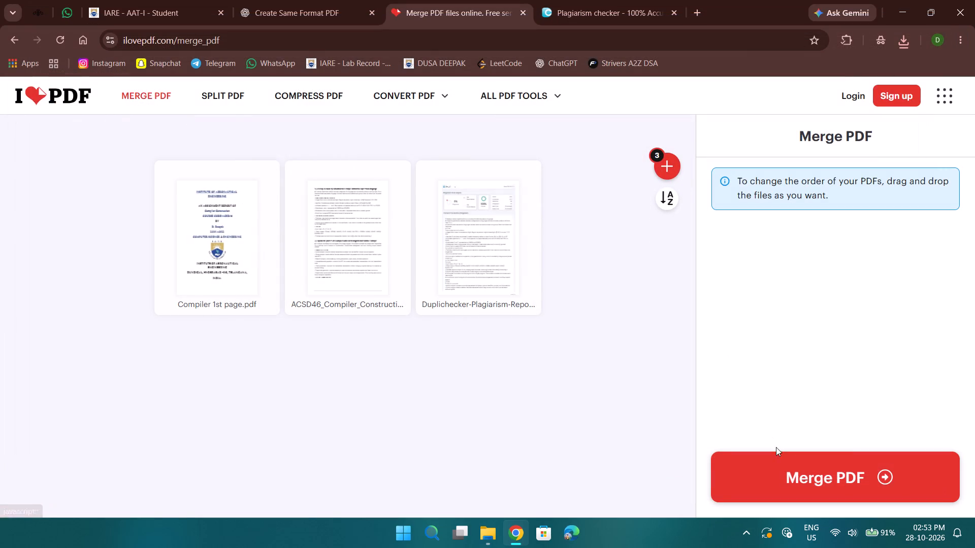
click(786, 465)
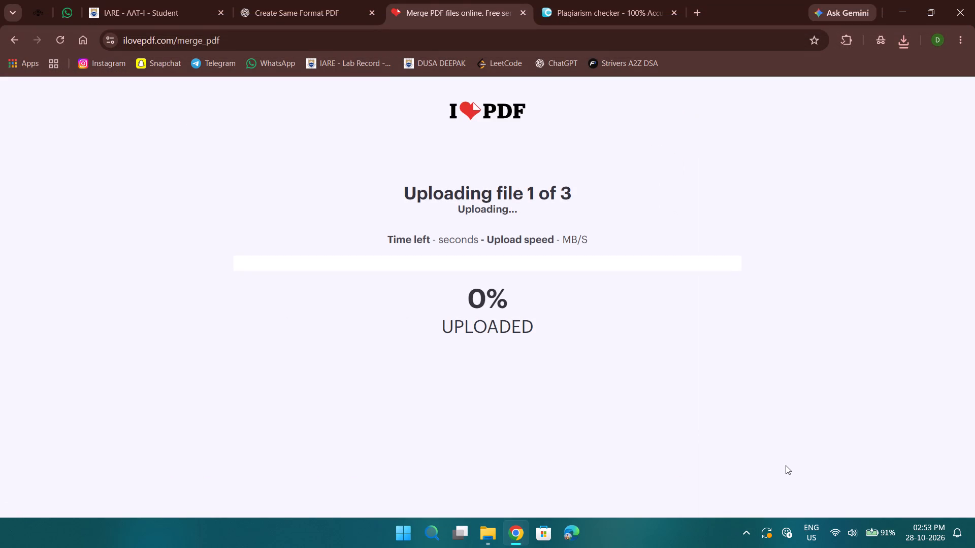
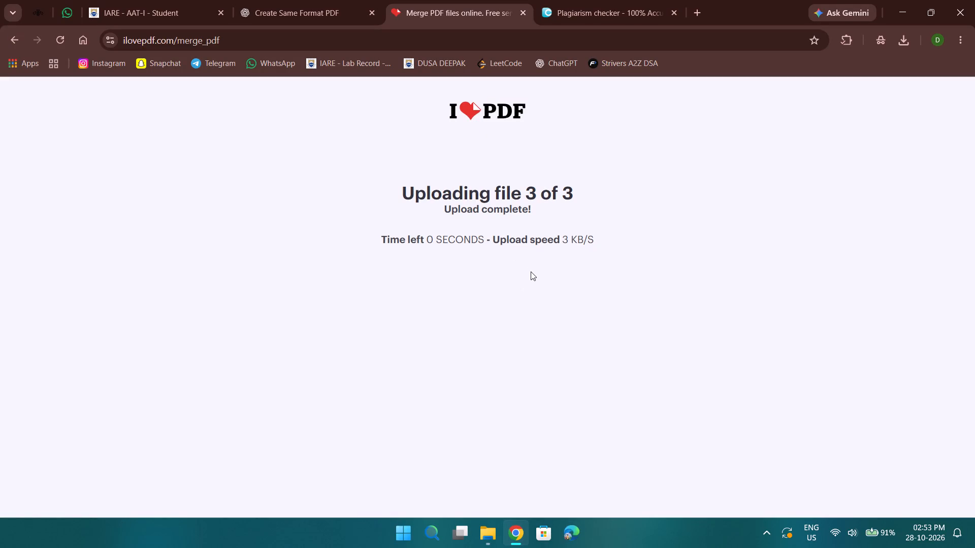
Download the merged PDF from iLovePDF.
click(566, 291)
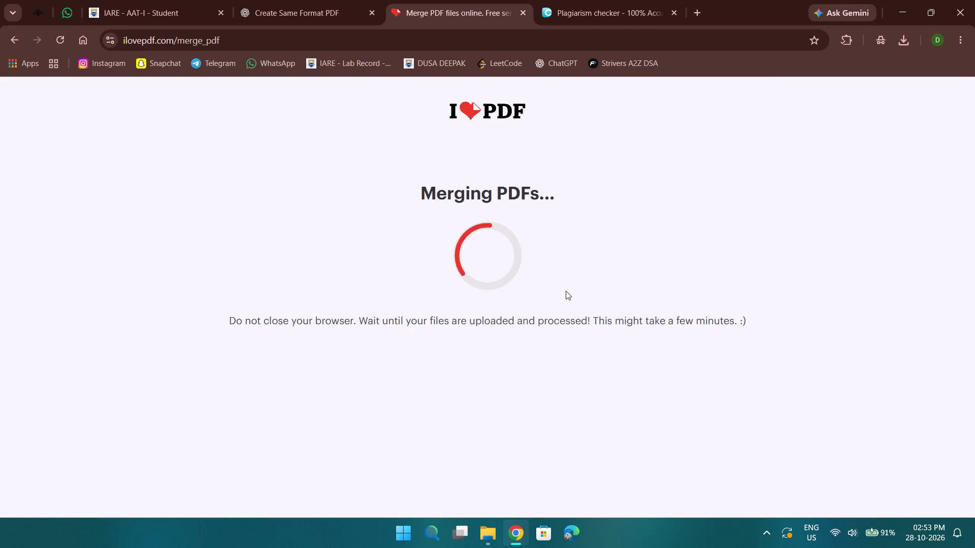
click(478, 210)
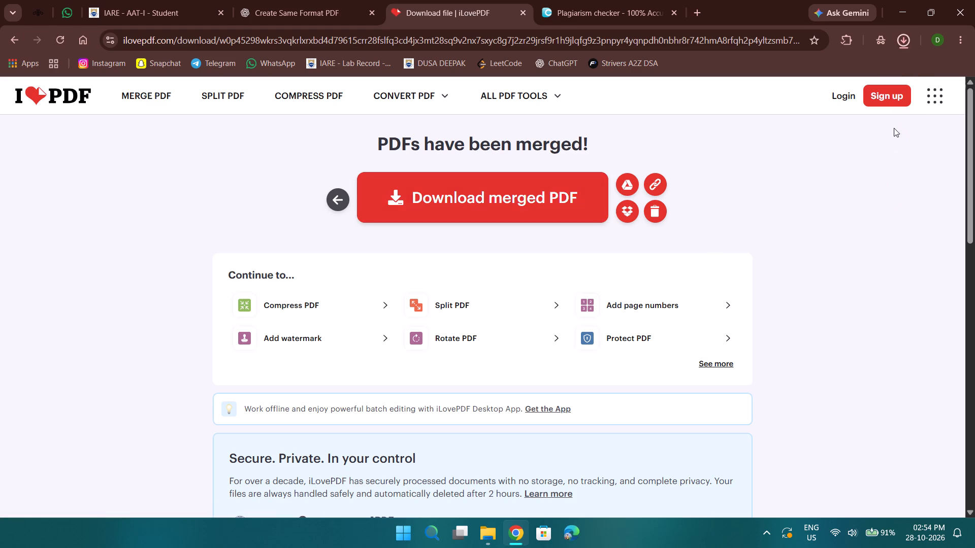
Review the downloaded ilovepdf_merged PDF from the cover page through the plagiarism report, and close it.
click(806, 76)
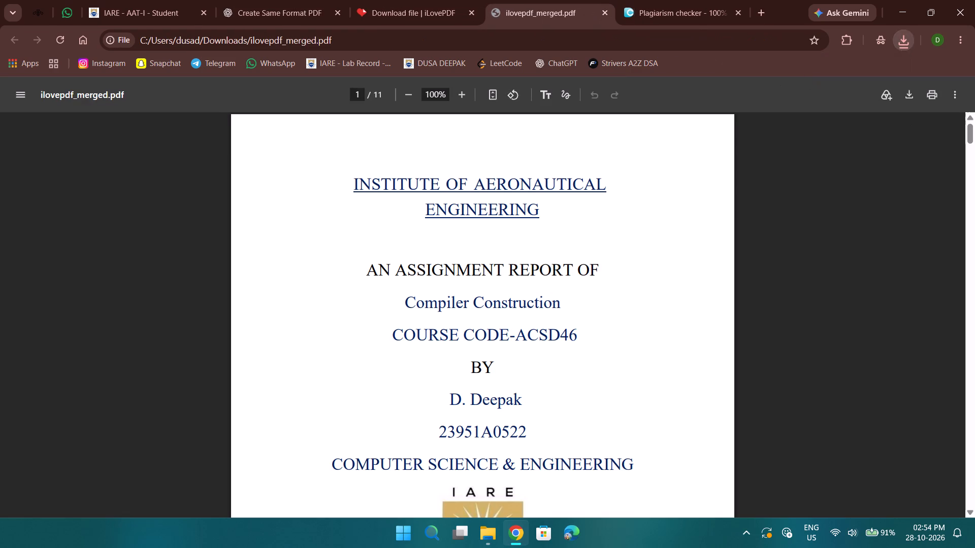
scroll(662, 374, down, 3)
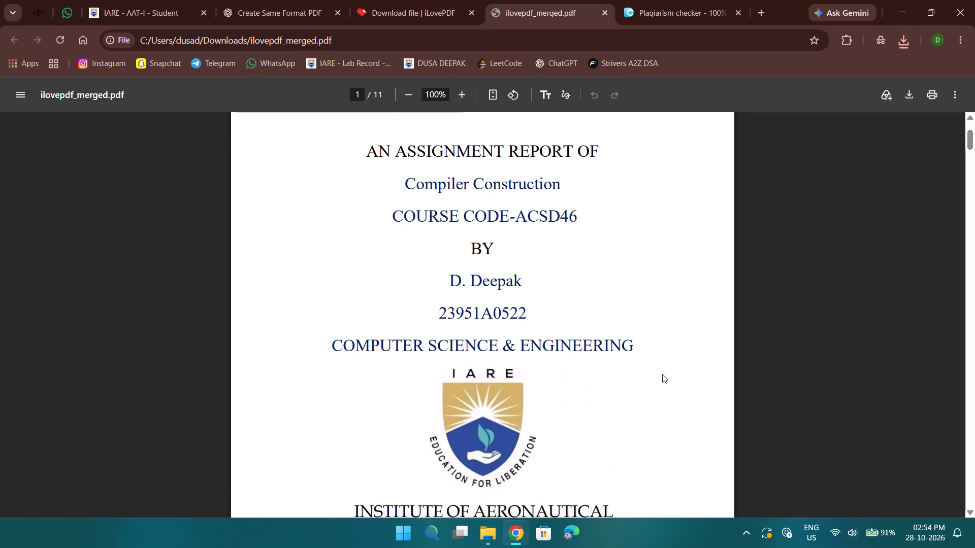
scroll(662, 374, down, 11)
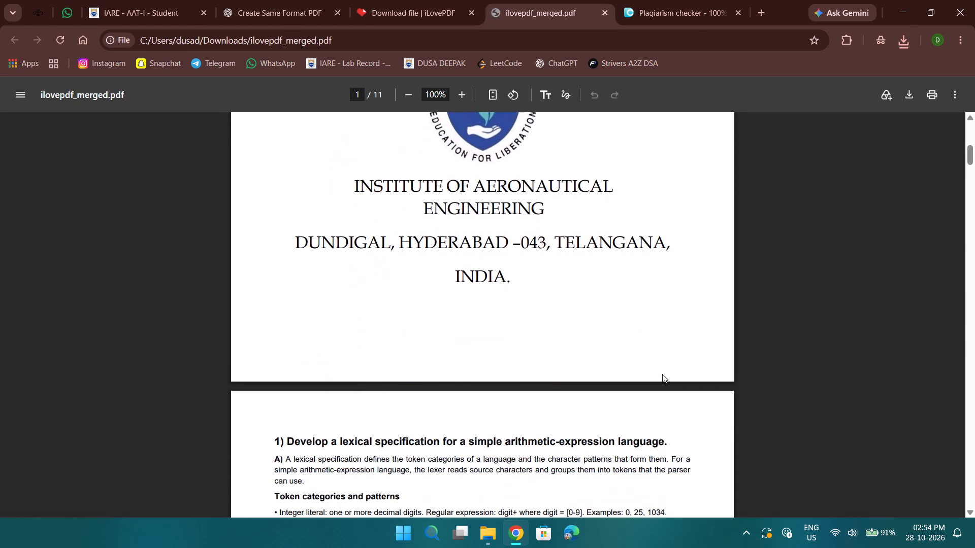
scroll(662, 374, down, 11)
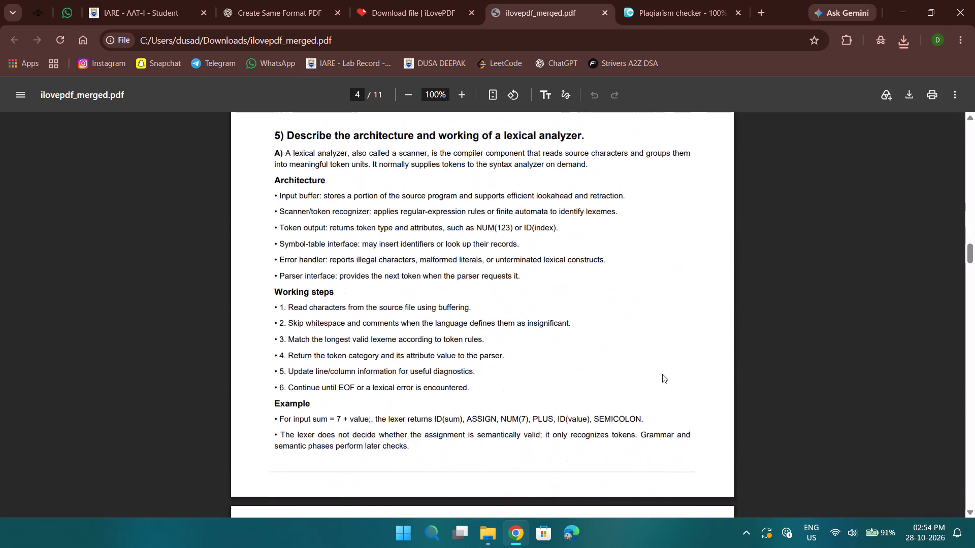
scroll(662, 374, down, 11)
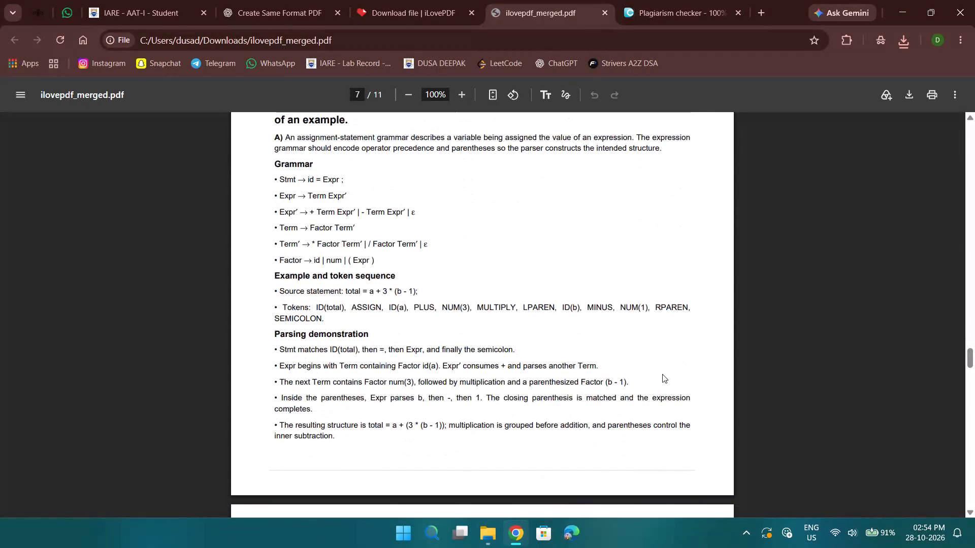
scroll(662, 374, down, 7)
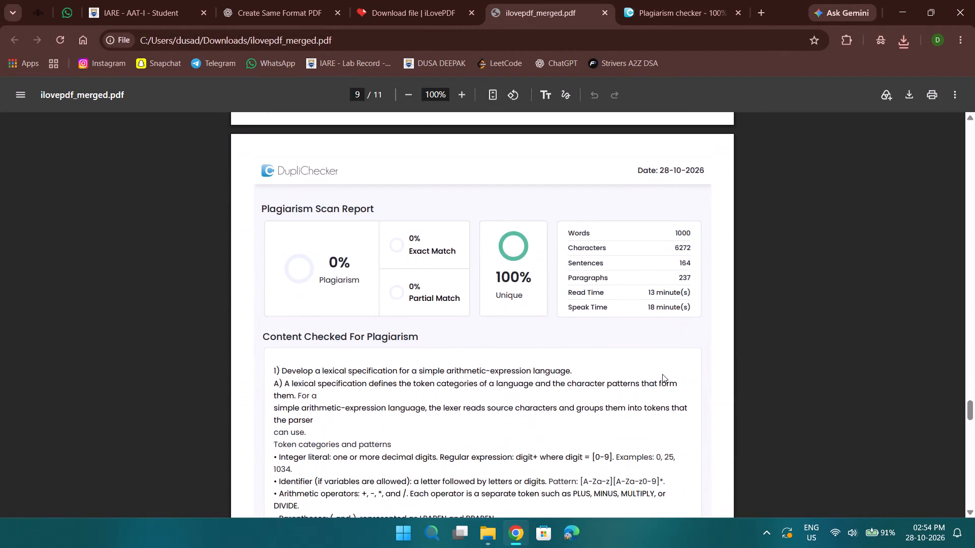
scroll(662, 374, down, 13)
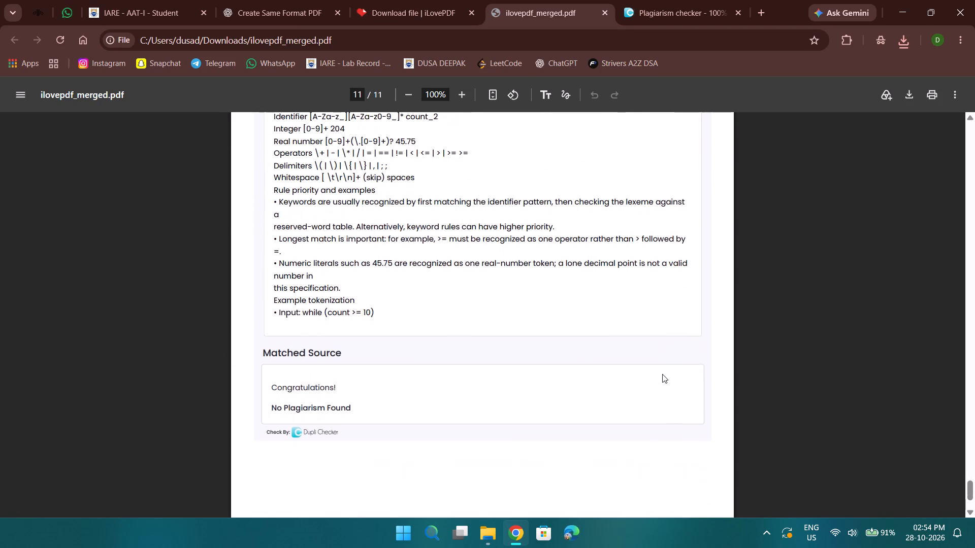
scroll(662, 374, up, 5)
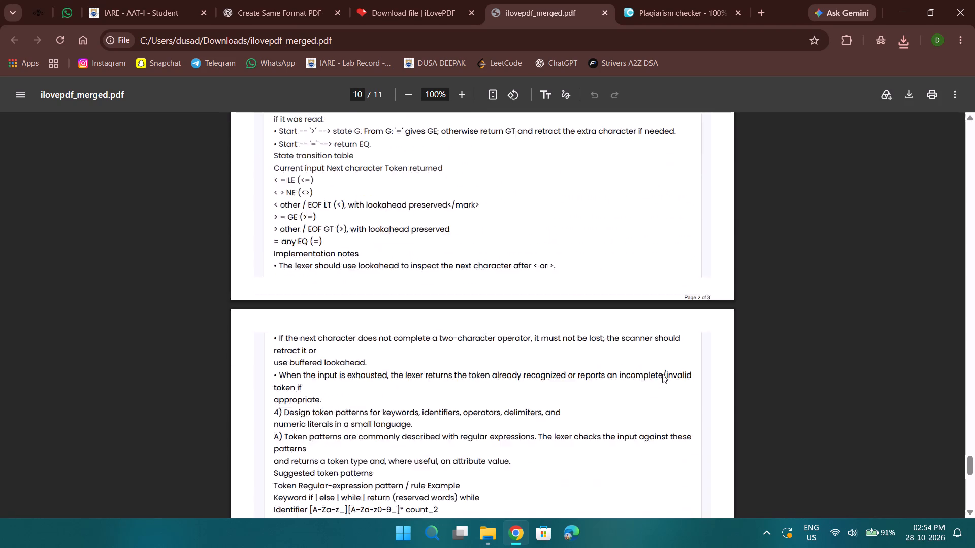
scroll(662, 374, up, 20)
scroll(662, 374, up, 20)
scroll(662, 374, up, 3)
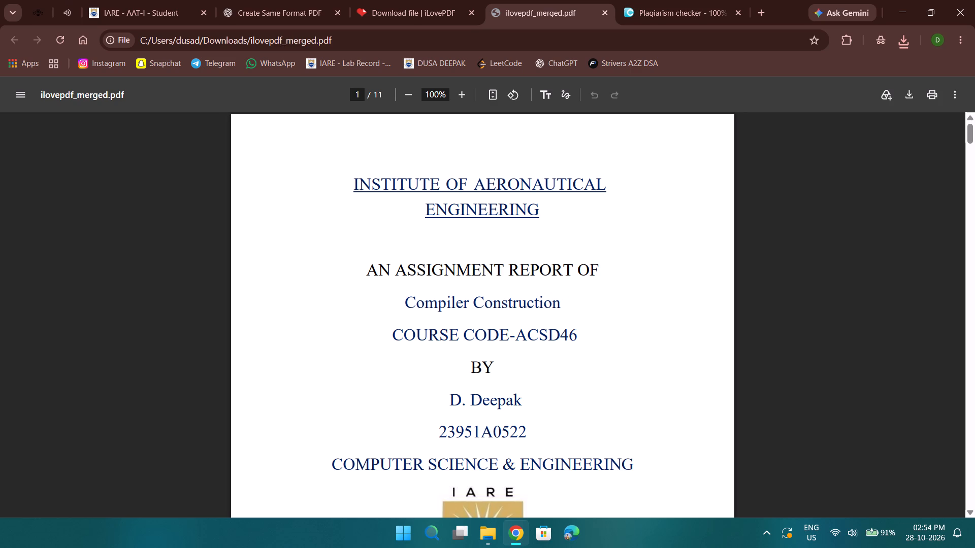
click(607, 12)
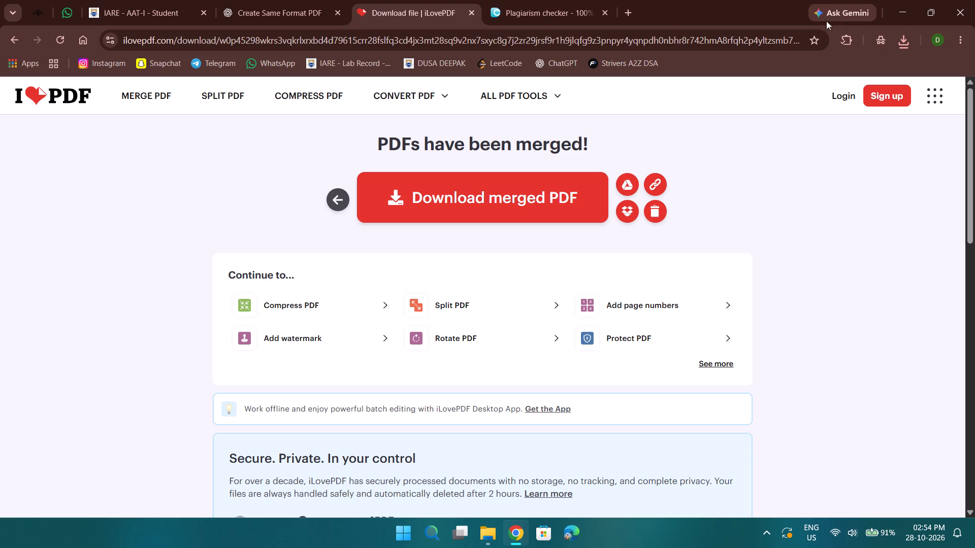
Rename ilovepdf_merged in the Downloads folder as compiler construction and close the folder window.
click(904, 42)
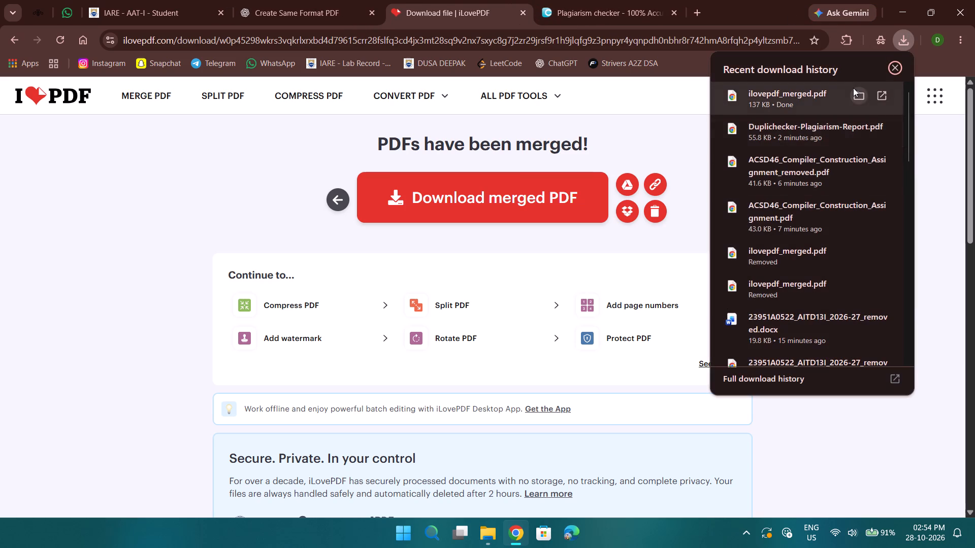
click(859, 96)
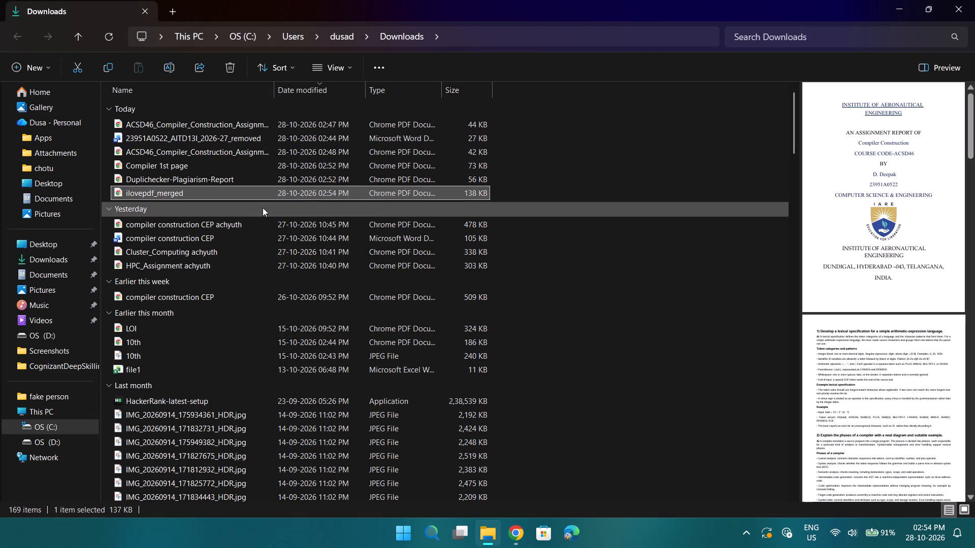
click(174, 66)
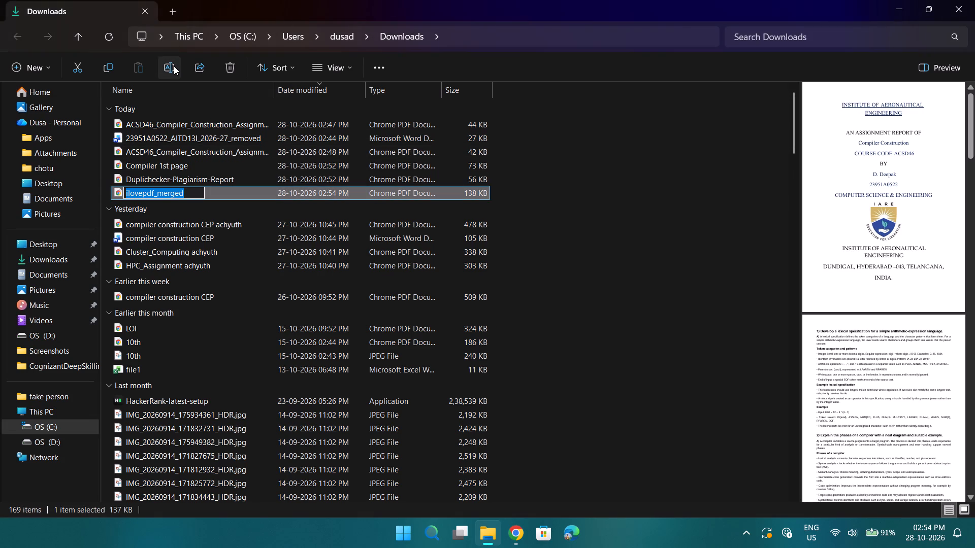
text(compiler construction)
key(Return)
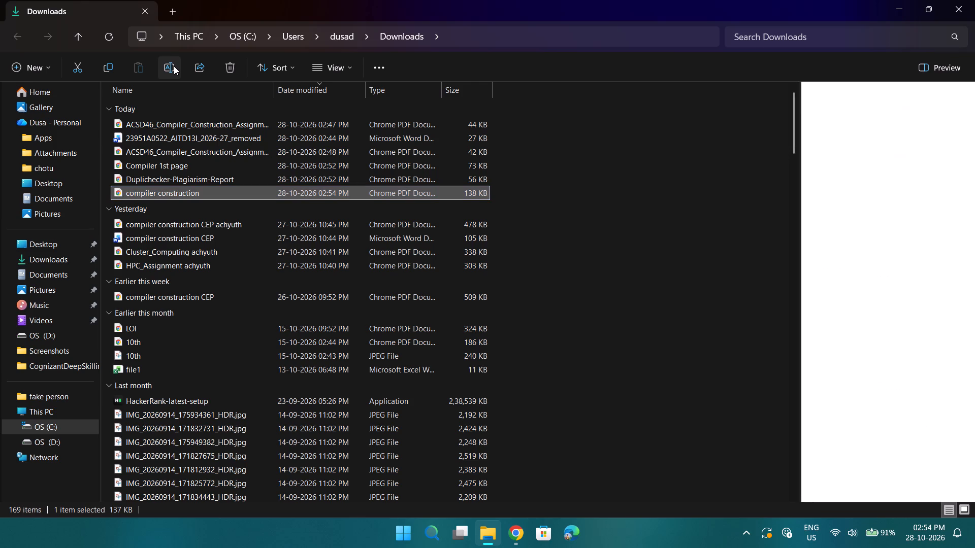
click(195, 127)
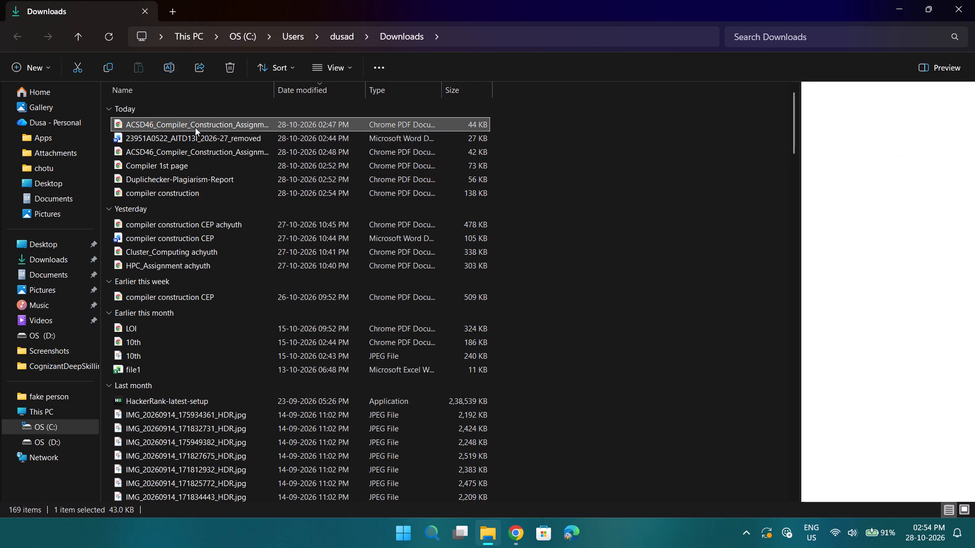
click(227, 138)
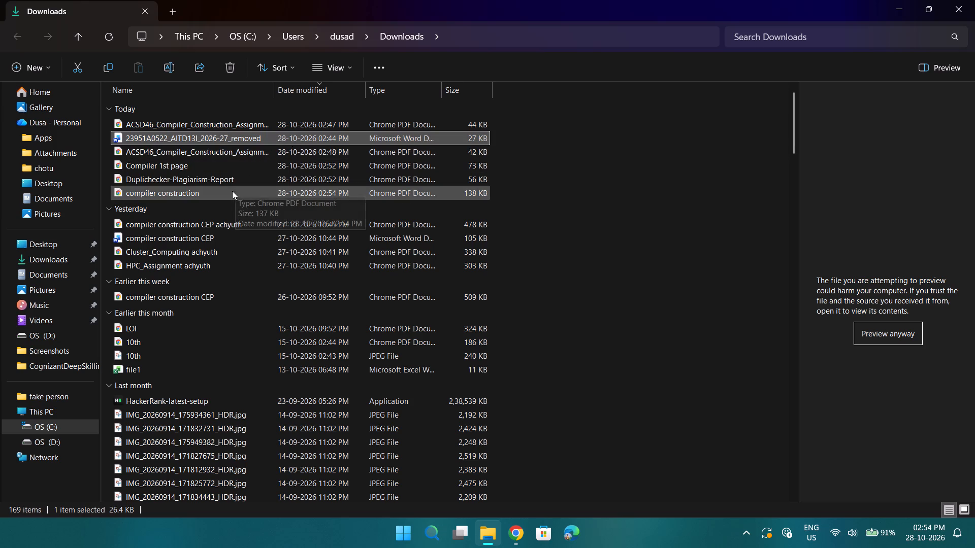
click(974, 0)
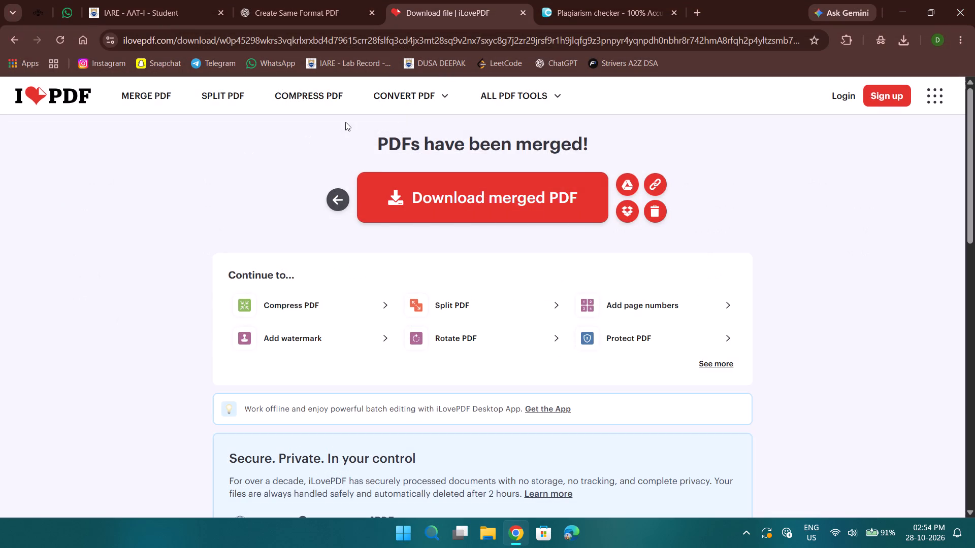
Return iLovePDF to its empty Merge PDF files page.
click(340, 194)
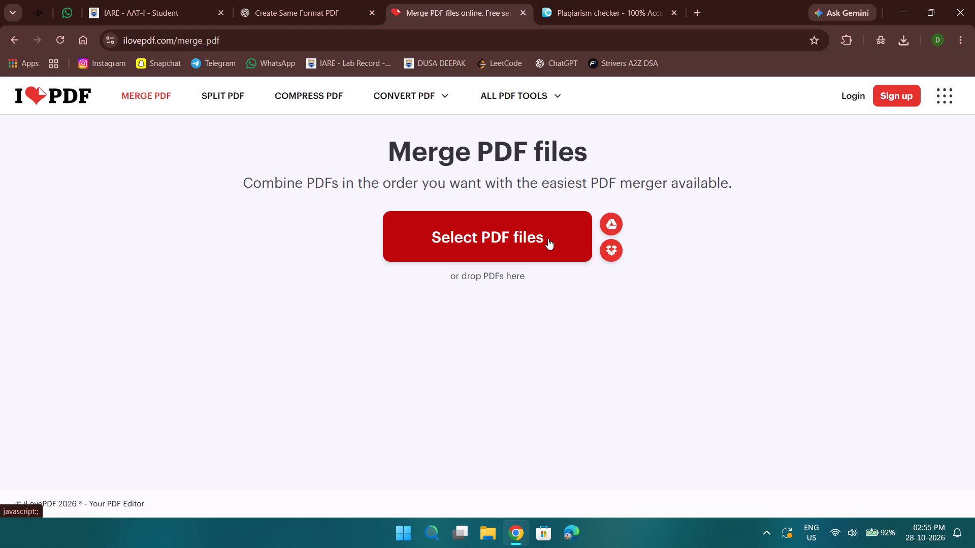
click(793, 196)
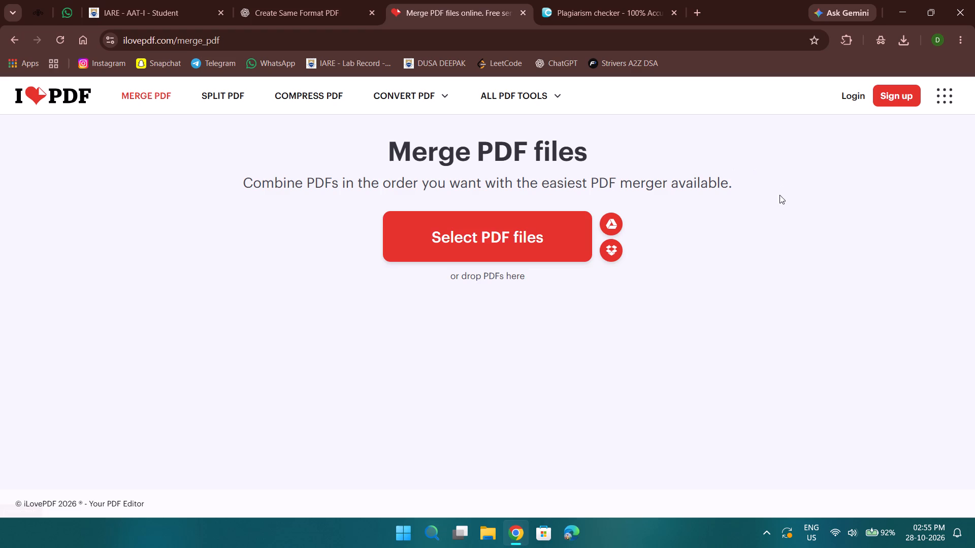
Switch to the IARE AAT-I student portal and get the questions for ACSD46 Compiler Construction.
click(137, 0)
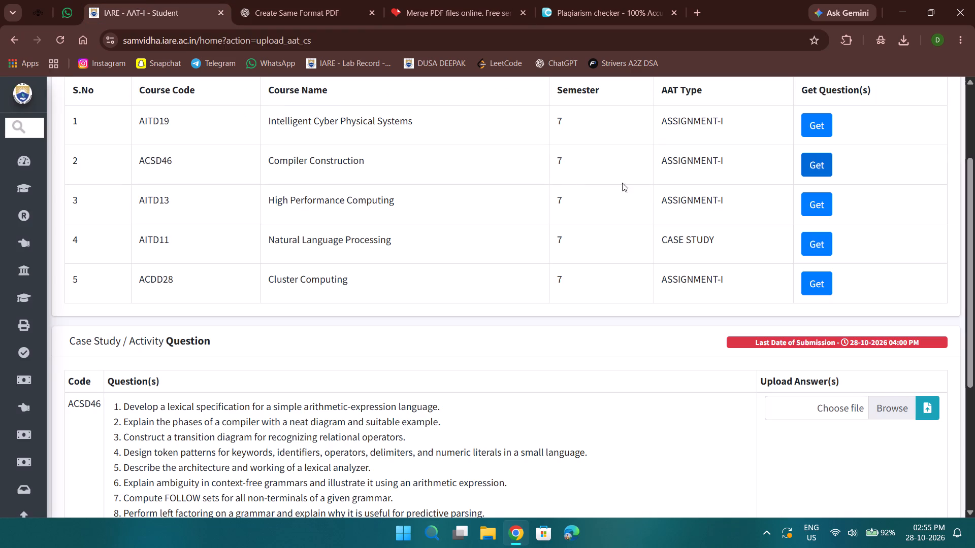
click(810, 163)
key(Return)
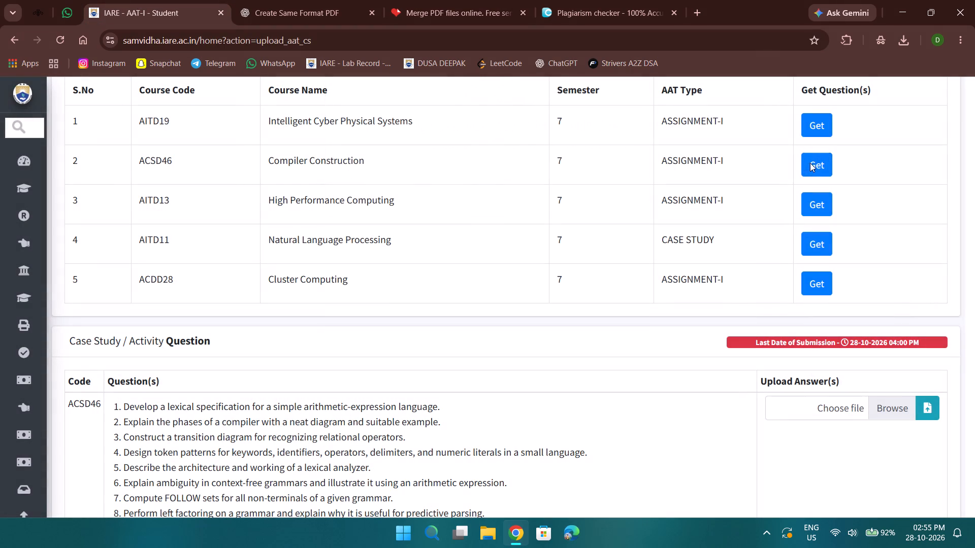
Upload the compiler construction PDF from Downloads as the answer for ACSD46 on the portal.
scroll(634, 339, right, 1)
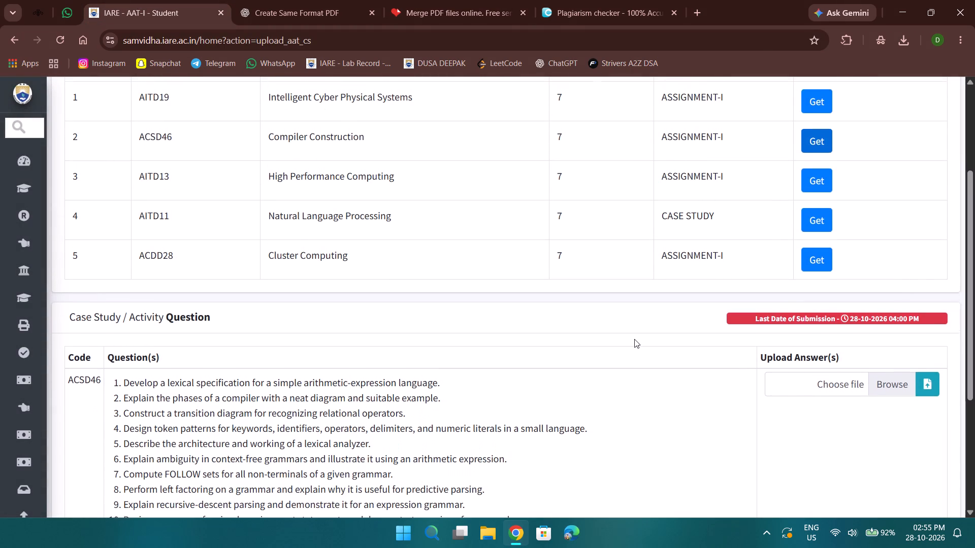
scroll(634, 339, right, 1)
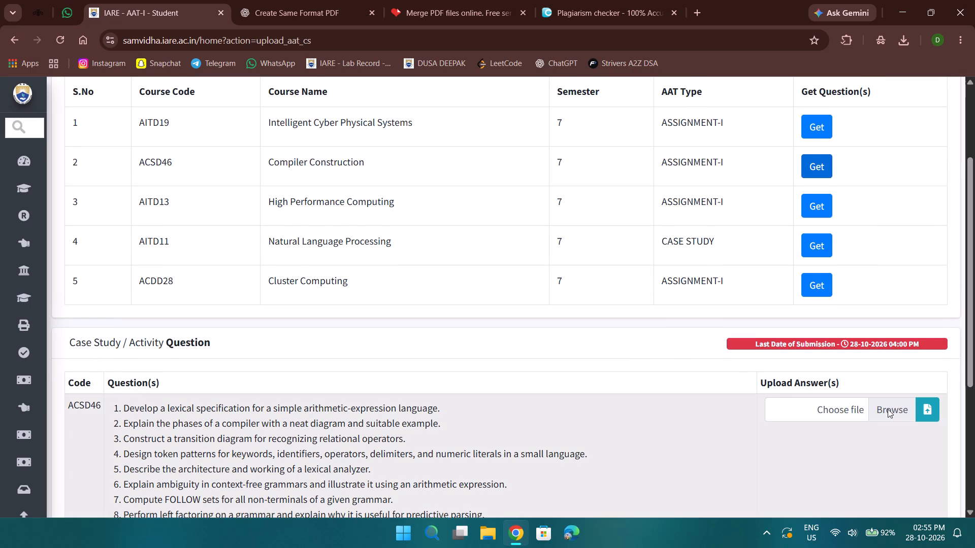
click(888, 409)
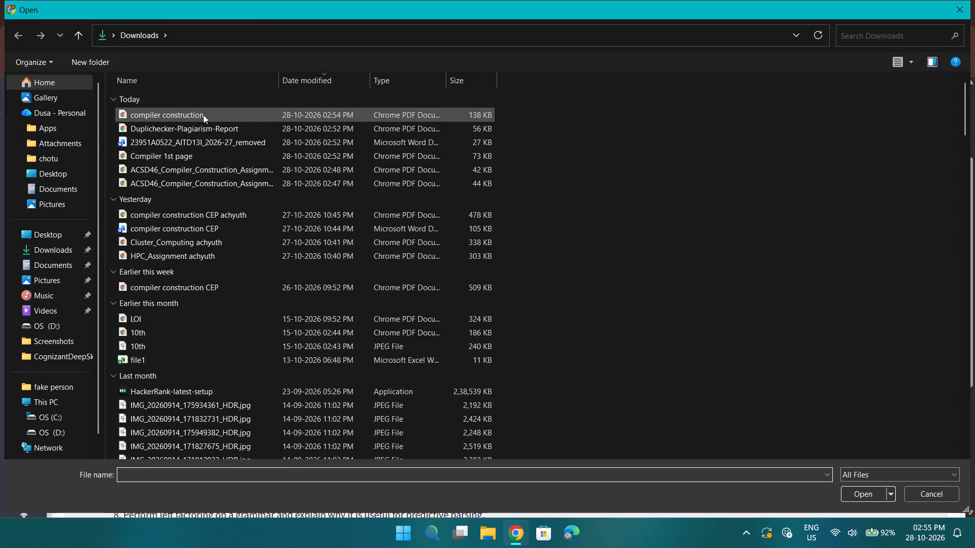
double_click(203, 113)
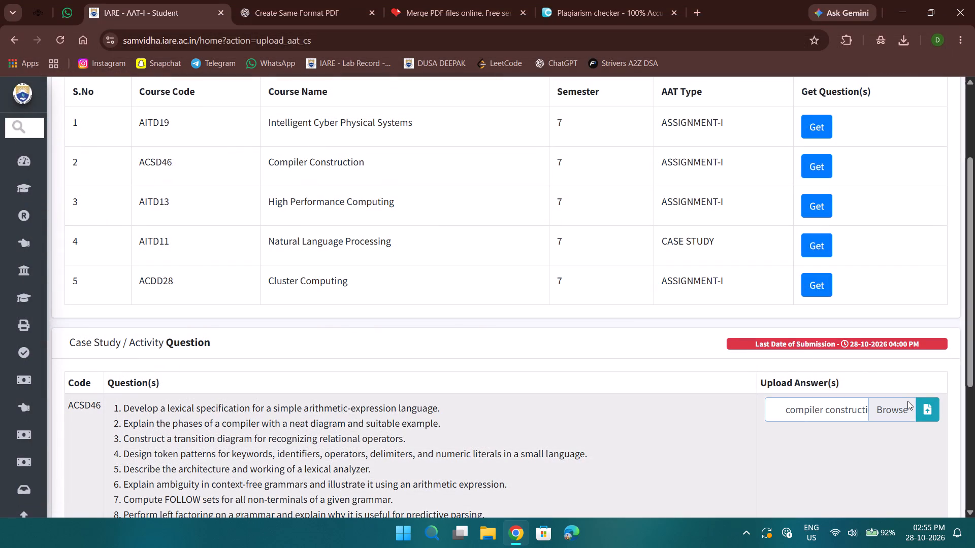
click(929, 405)
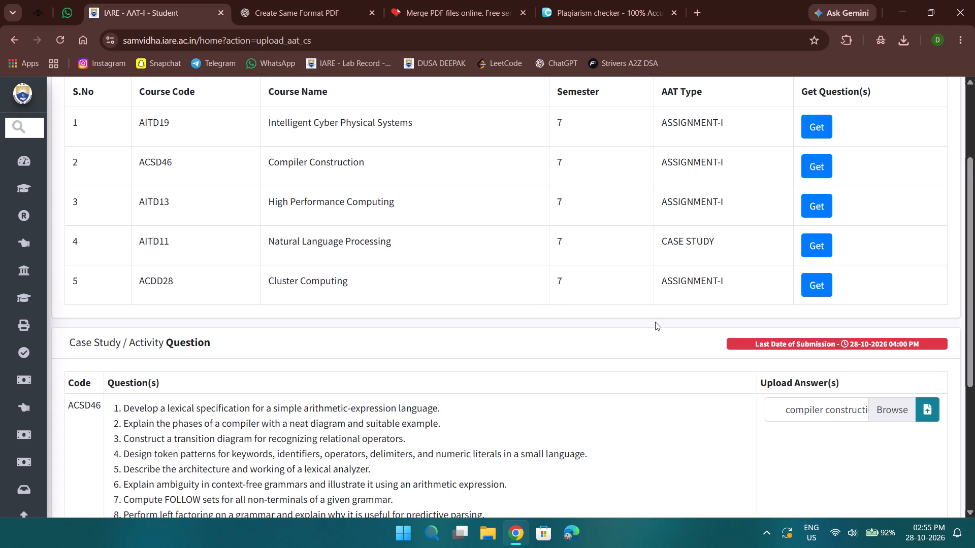
scroll(674, 382, down, 4)
scroll(674, 382, up, 3)
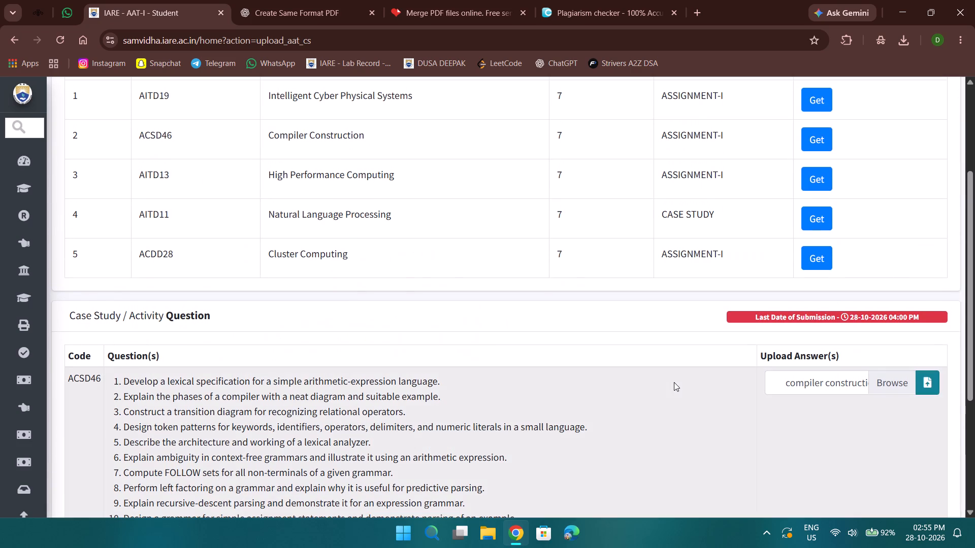
Dismiss the upload message for ACSD46 and return to the AAT-I course list.
scroll(732, 432, down, 4)
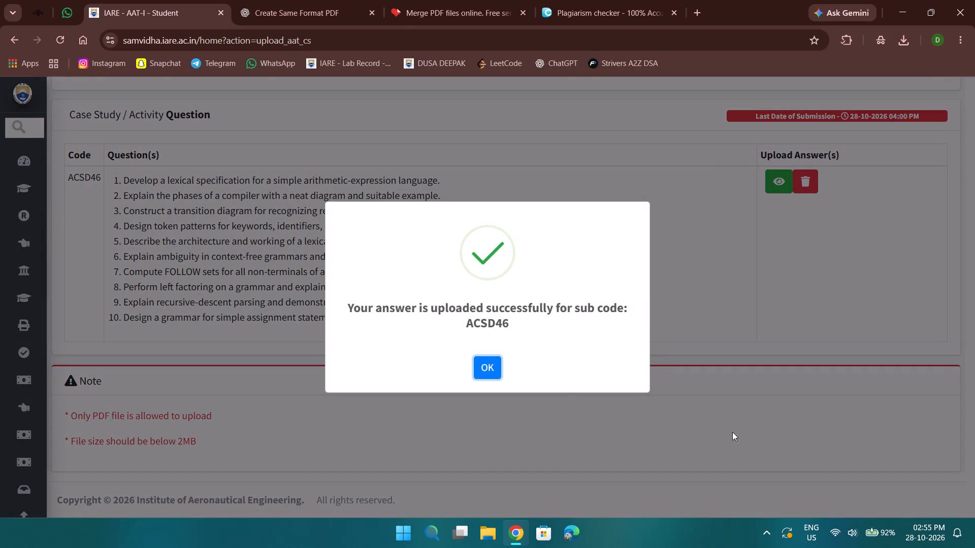
click(486, 369)
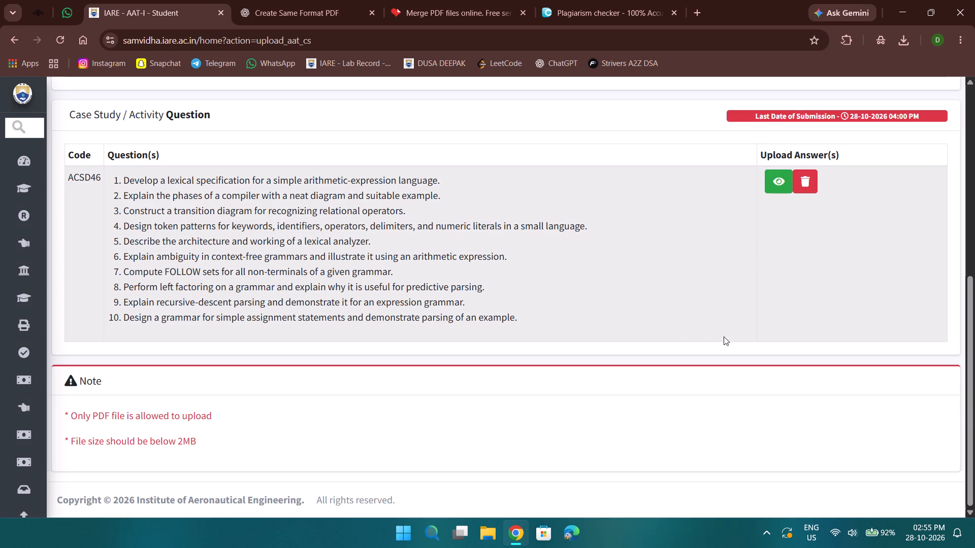
scroll(749, 337, up, 10)
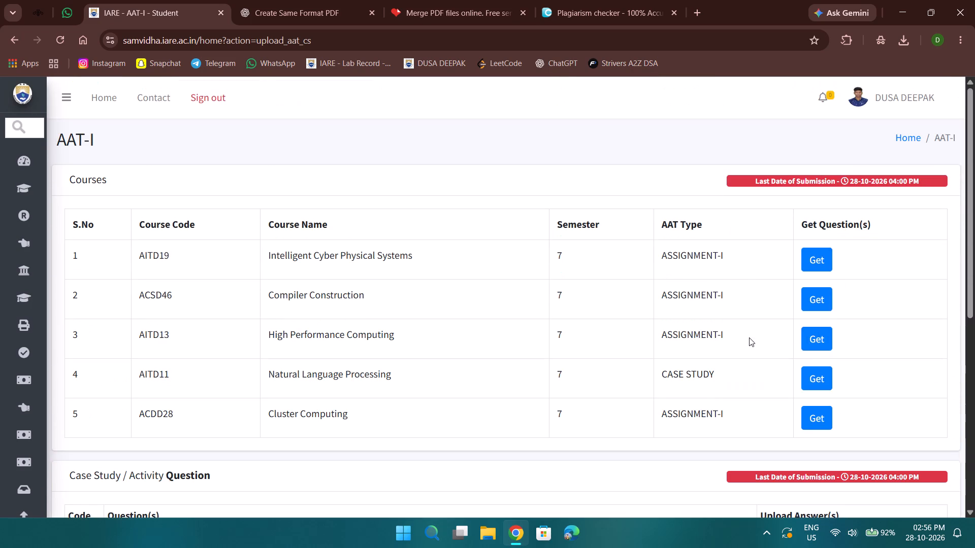
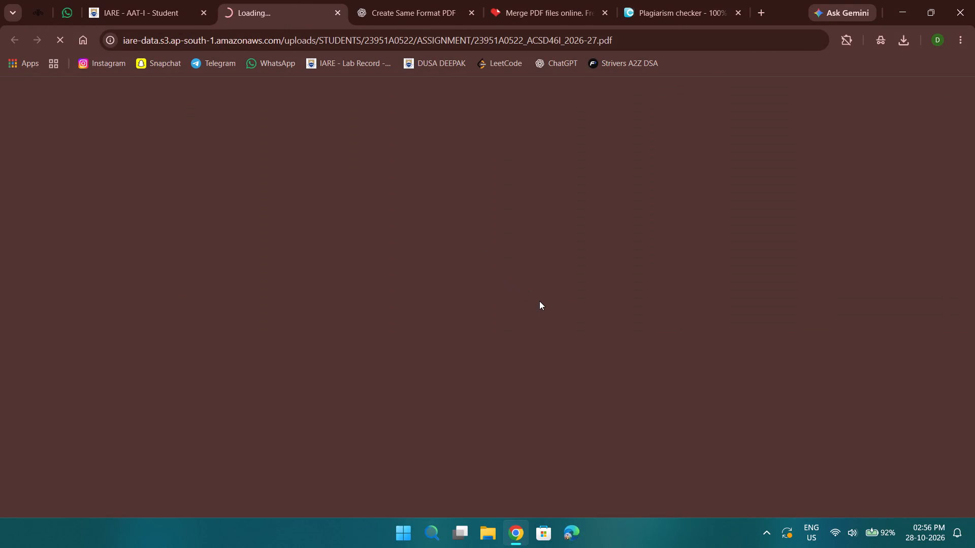
Review the pages of the uploaded ACSD46 assignment PDF, beginning with its cover page.
scroll(539, 301, down, 2)
scroll(539, 301, up, 1)
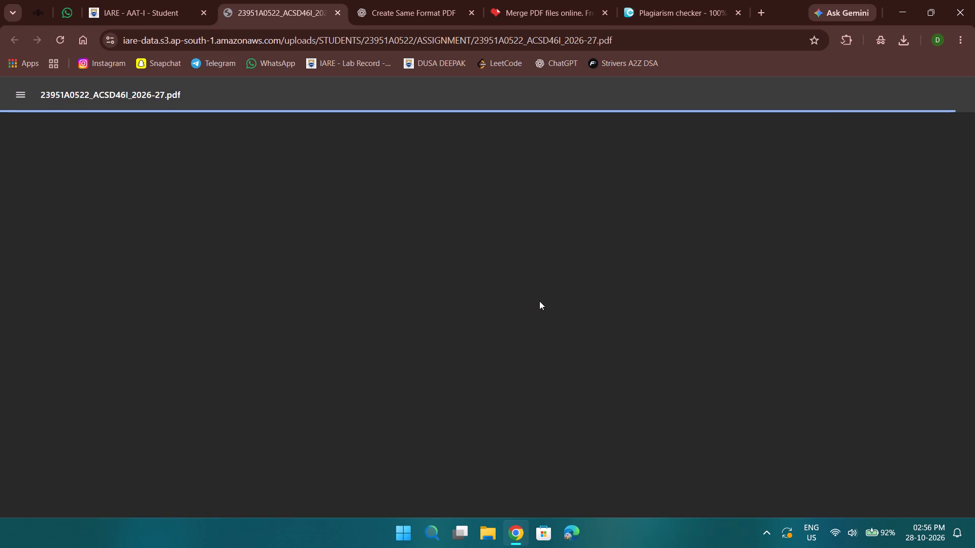
scroll(538, 292, down, 5)
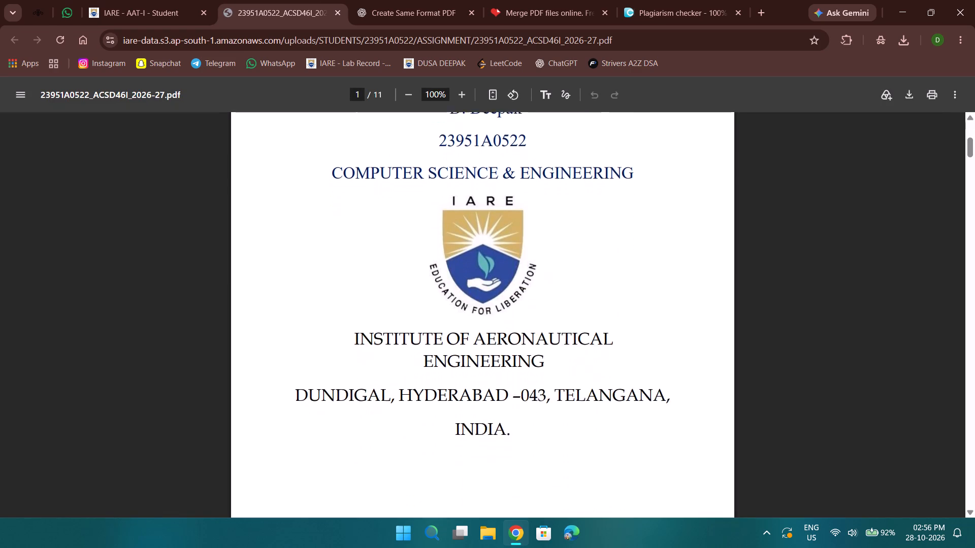
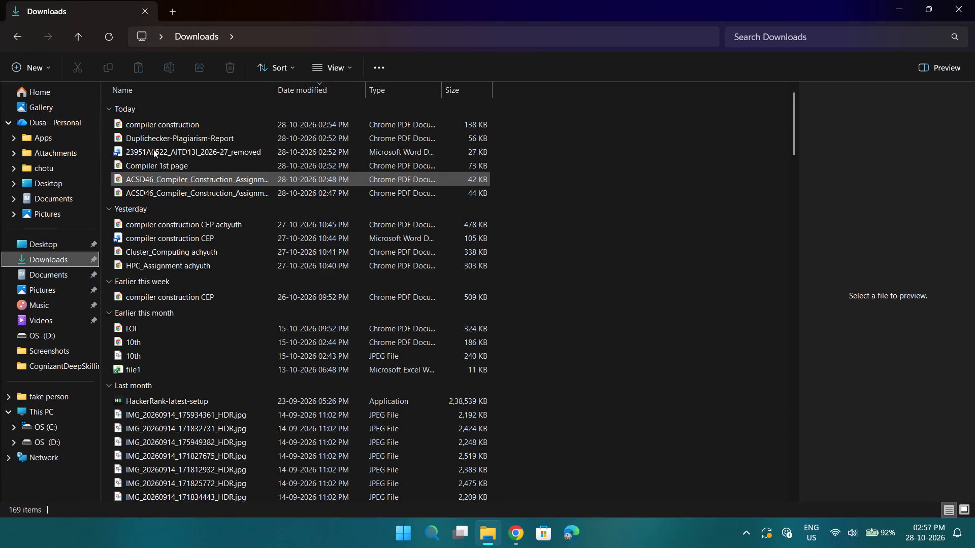
Open the Word cover page document from Downloads and replace the student name under BY with Achyuth's name and initial.
double_click(238, 149)
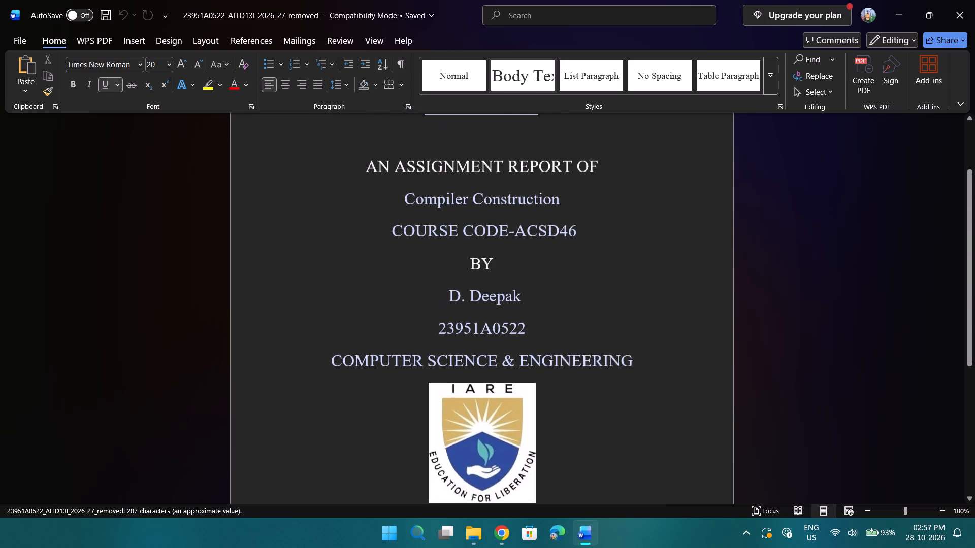
click(517, 322)
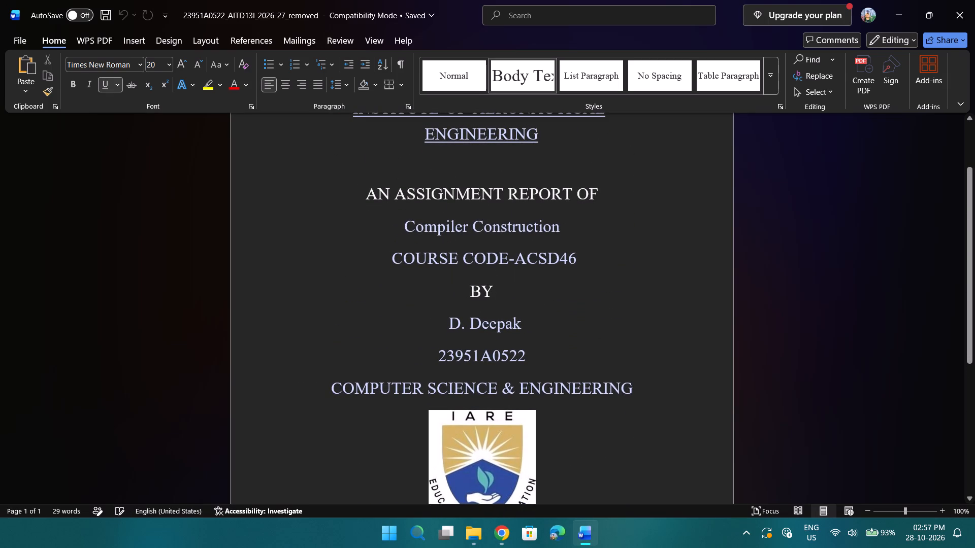
key(BackSpace)
key(BackSpace)
key(BackSpace)
key(BackSpace)
key(BackSpace)
key(BackSpace)
key(BackSpace)
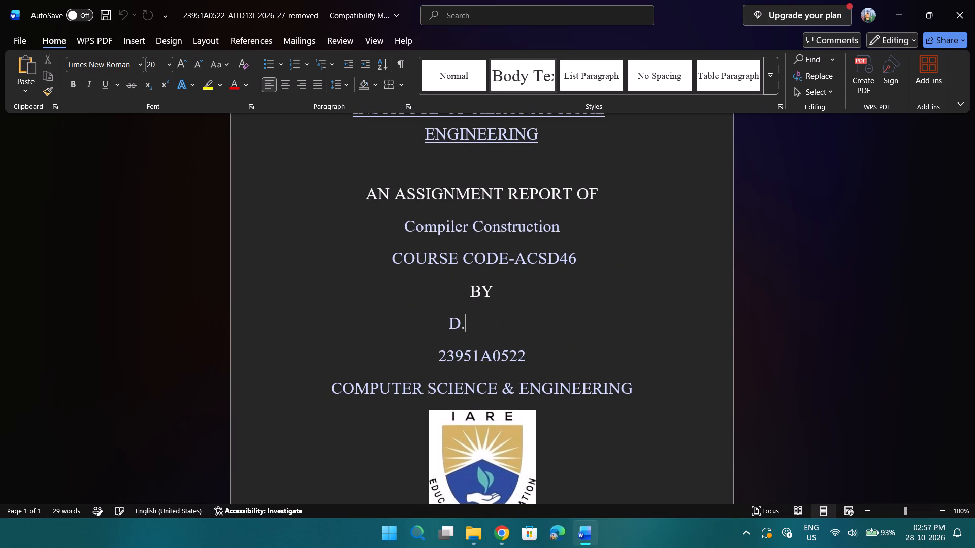
key(BackSpace)
key(BackSpace)
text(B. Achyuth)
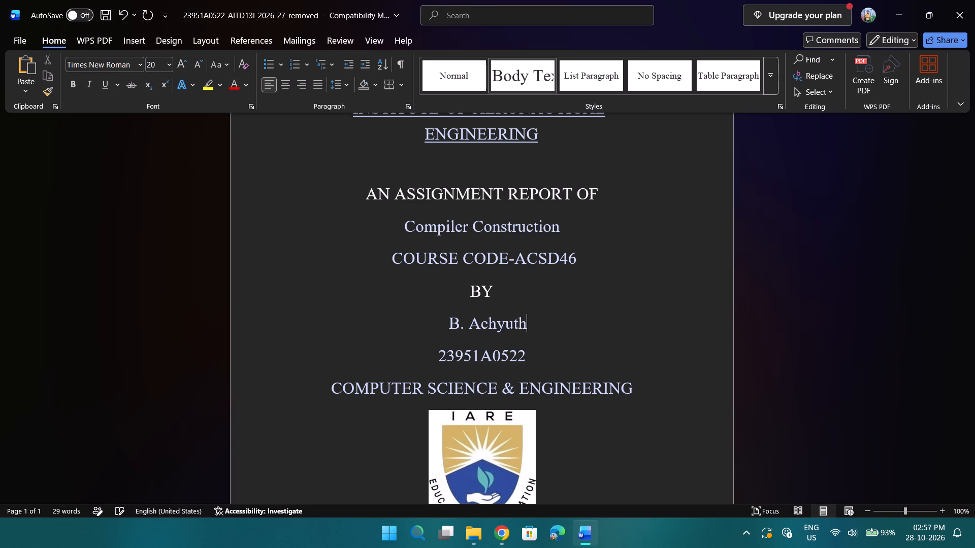
Change the last two digits of the roll number on the cover page to 07 and save the document.
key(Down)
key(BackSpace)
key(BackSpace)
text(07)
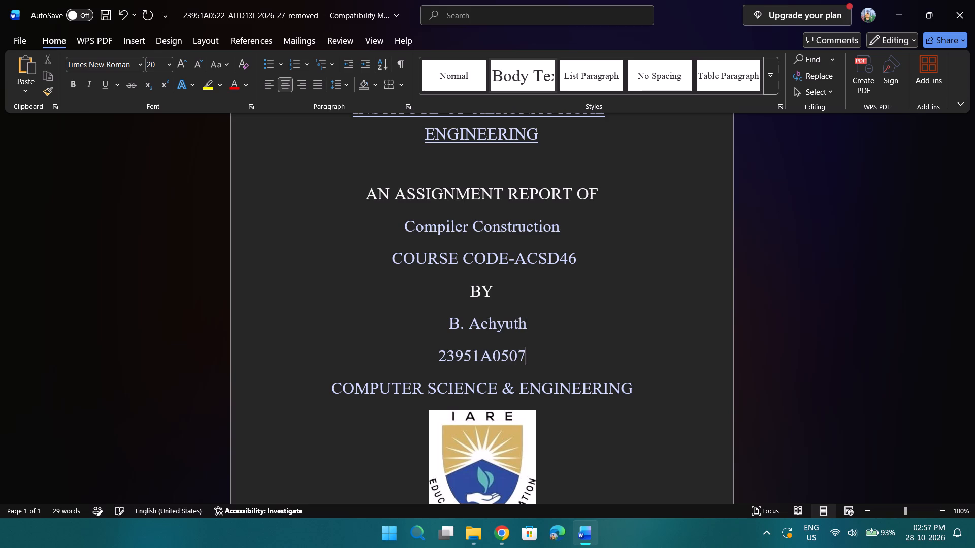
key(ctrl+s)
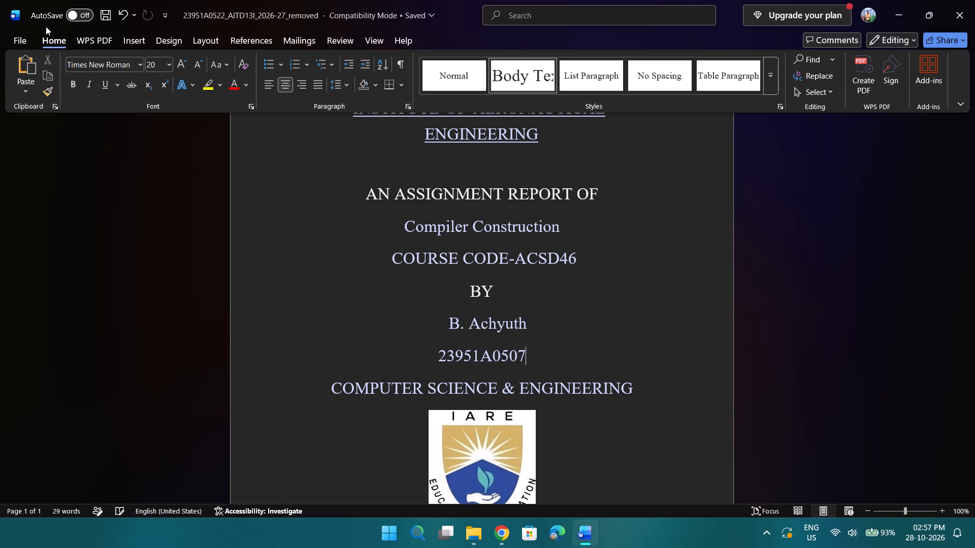
Export the cover page to Downloads as a PDF named compiler achyuth, and close the document and the folder window.
click(10, 43)
click(63, 322)
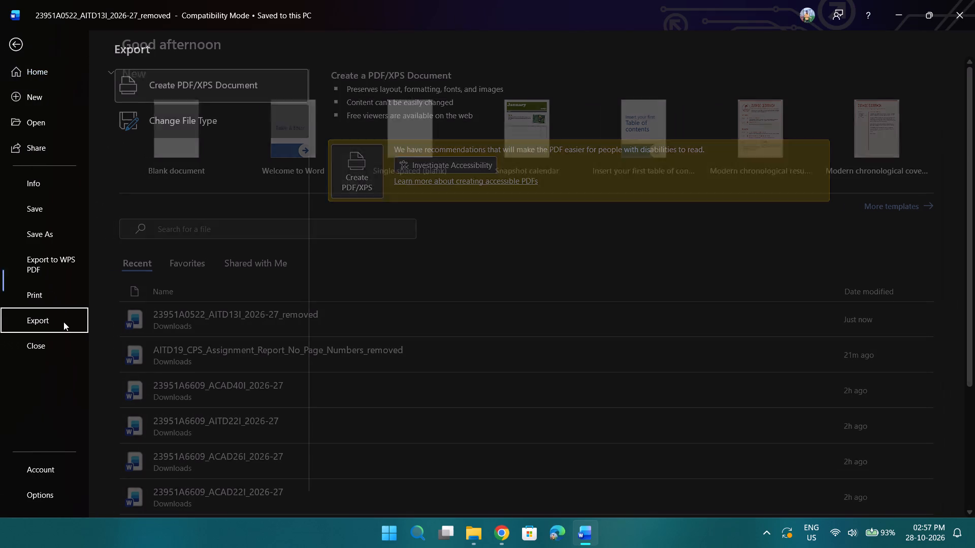
click(329, 179)
click(347, 181)
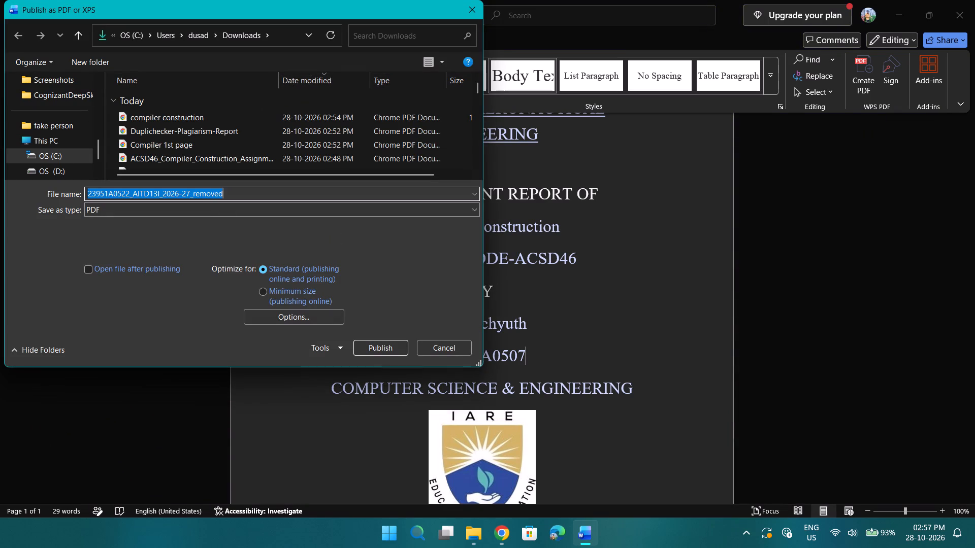
text(compiler)
key(space)
text(achyuth)
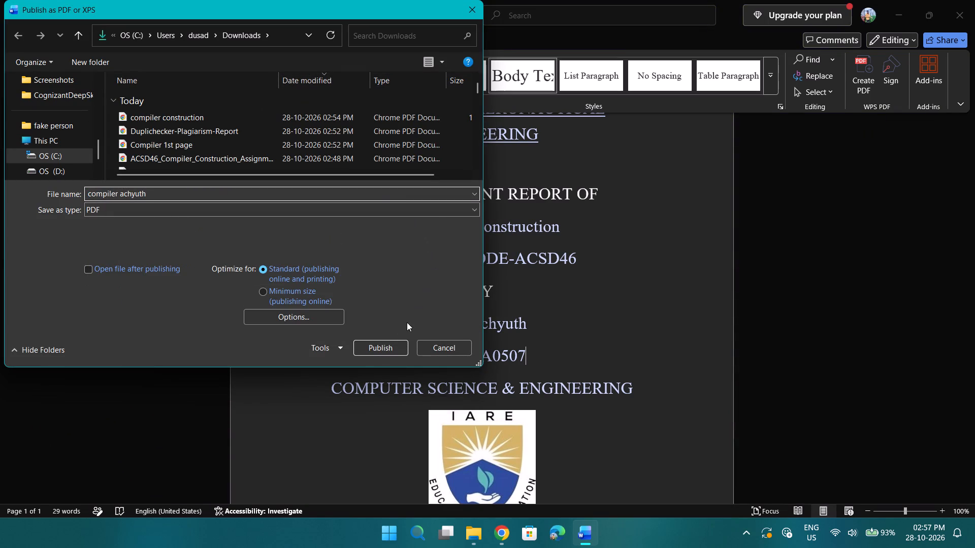
click(389, 349)
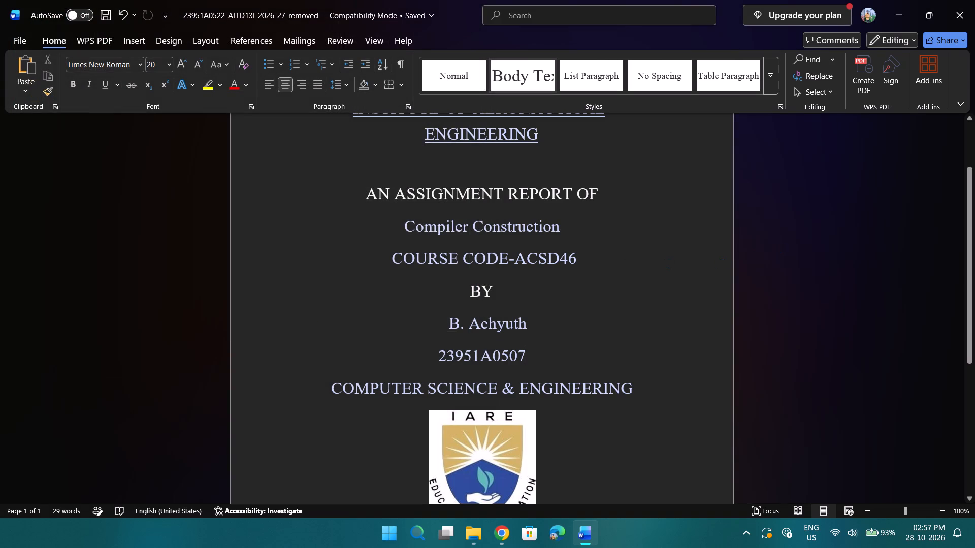
click(974, 0)
click(974, 0)
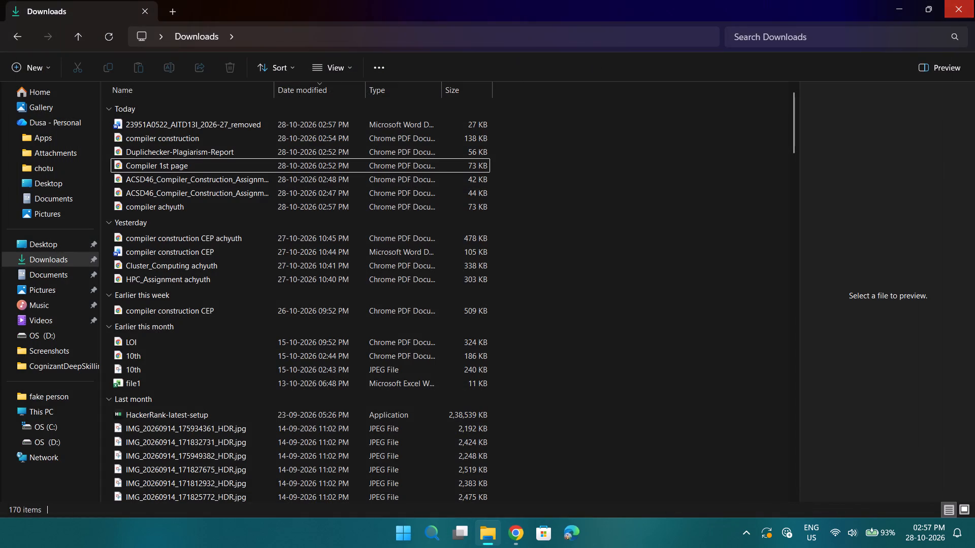
Add compiler achyuth, ACSD46_Compiler_Construction_Assignment_removed and Duplichecker-Plagiarism-Report, in that order, to iLovePDF's Merge PDF page.
click(553, 1)
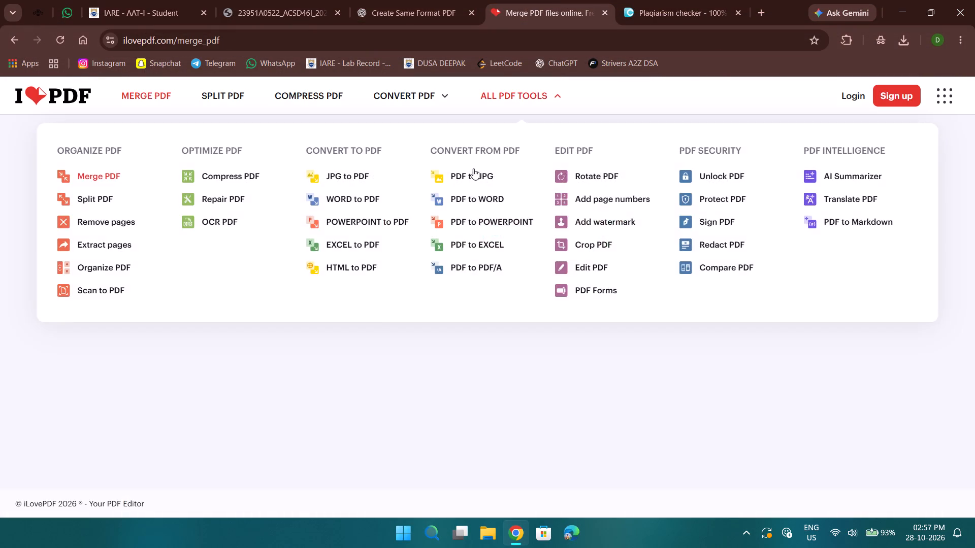
click(497, 248)
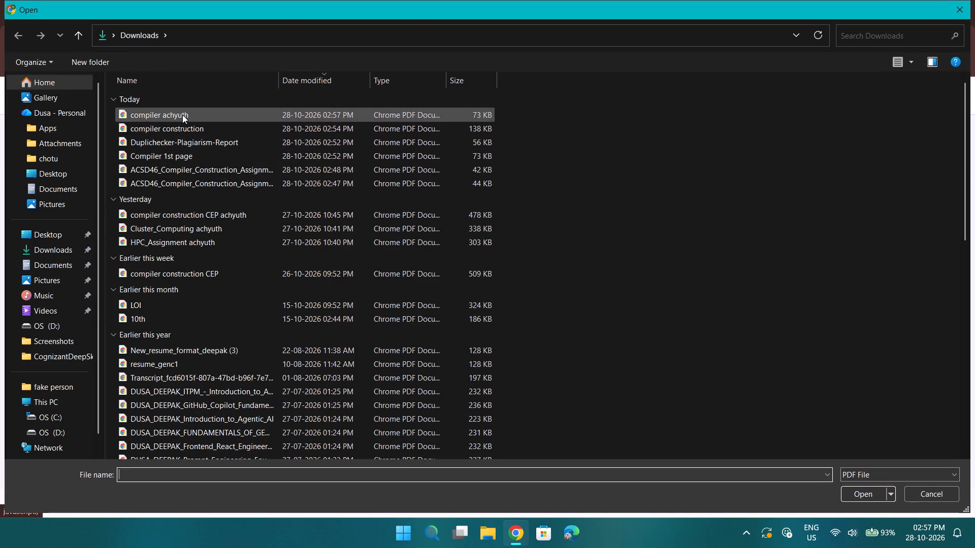
double_click(182, 115)
click(668, 163)
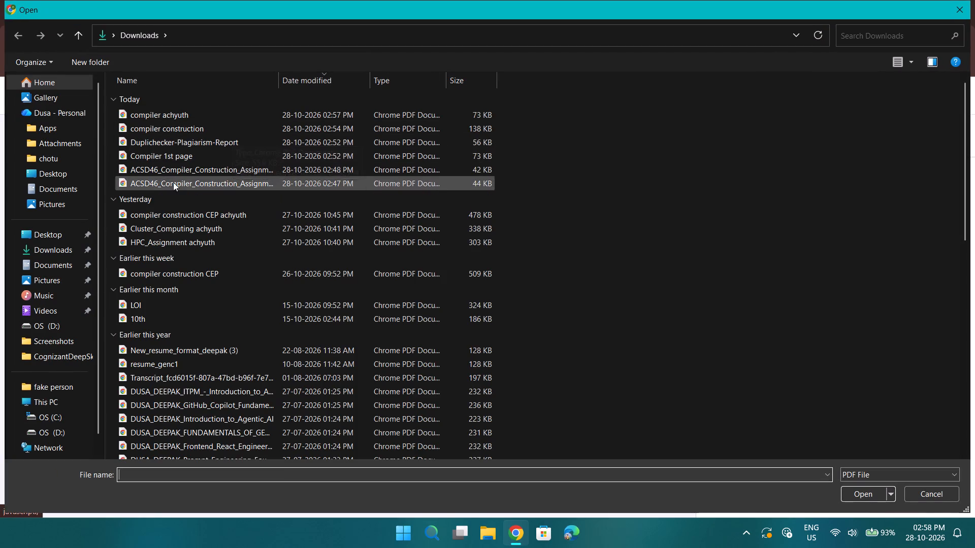
double_click(246, 169)
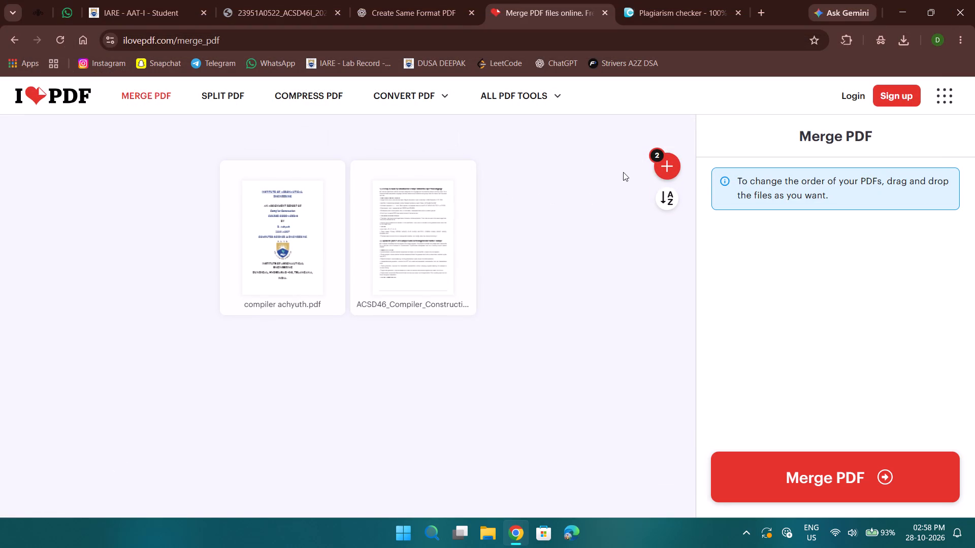
click(668, 169)
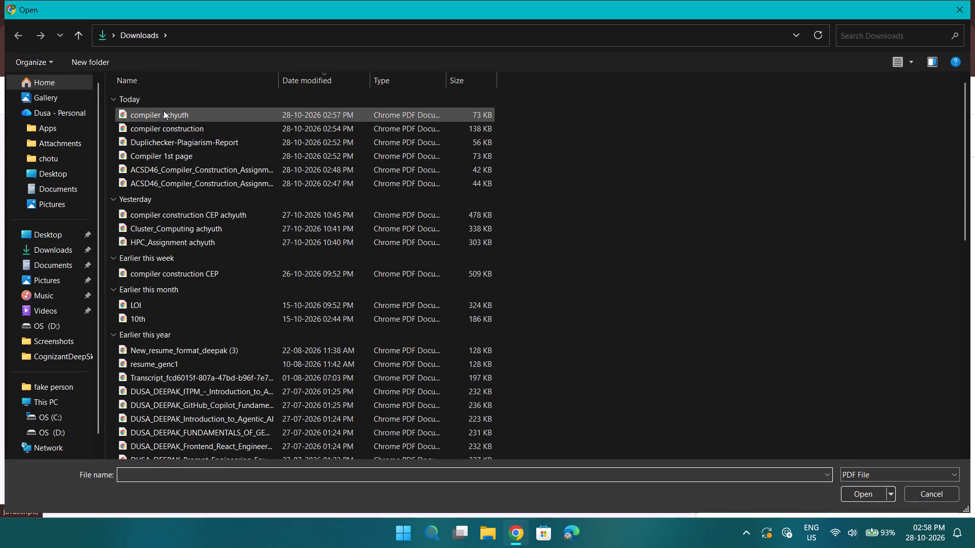
double_click(206, 141)
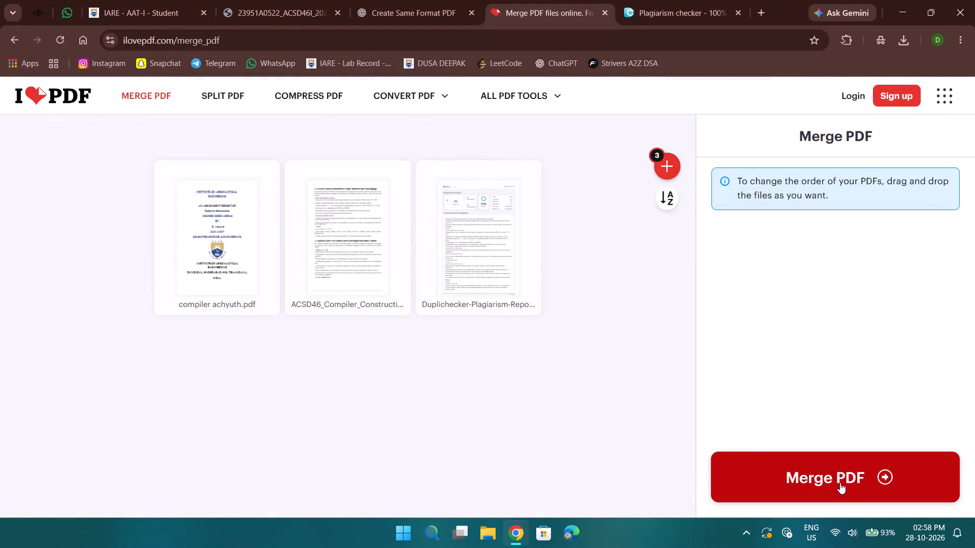
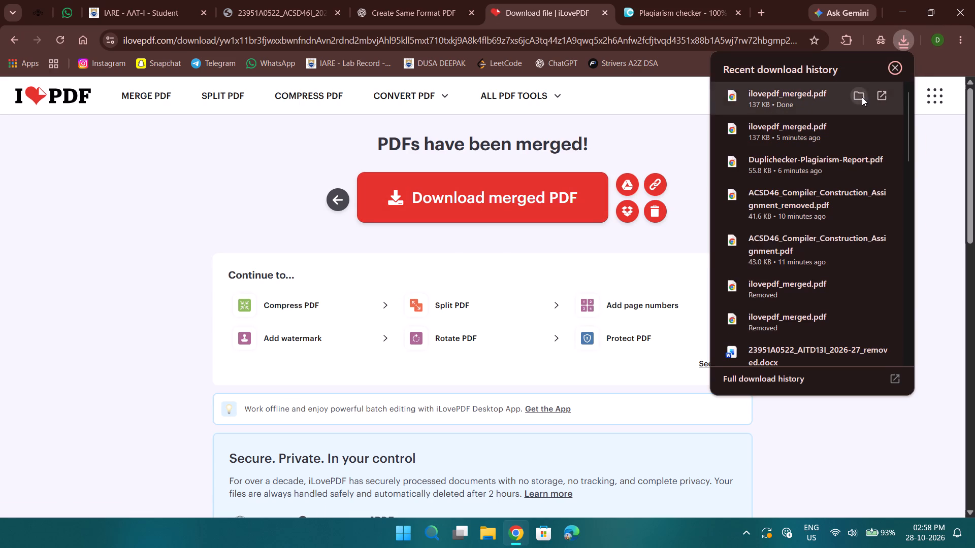
Show the newly downloaded ilovepdf_merged PDF in its Downloads folder.
click(862, 96)
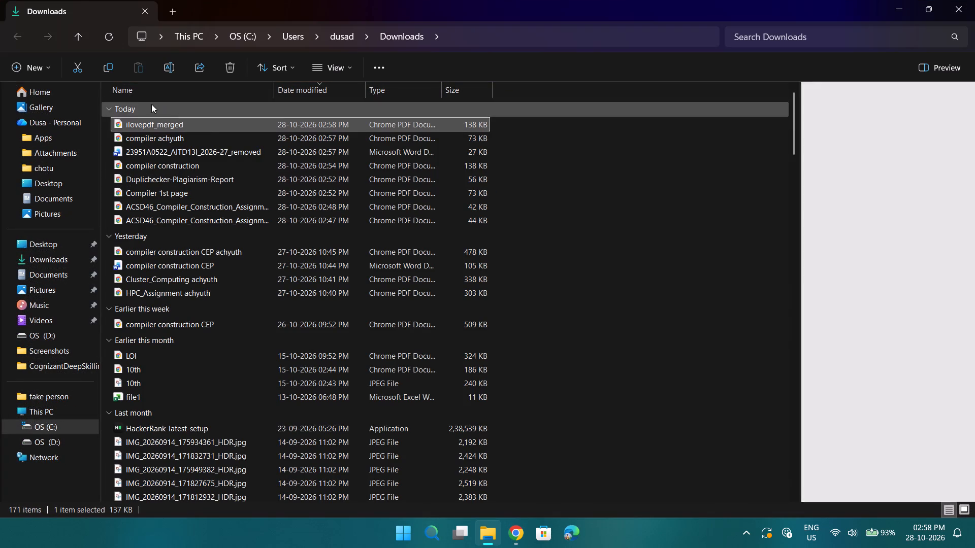
Rename the ilovepdf_merged PDF in Downloads as compiler construction achyuth.
click(168, 64)
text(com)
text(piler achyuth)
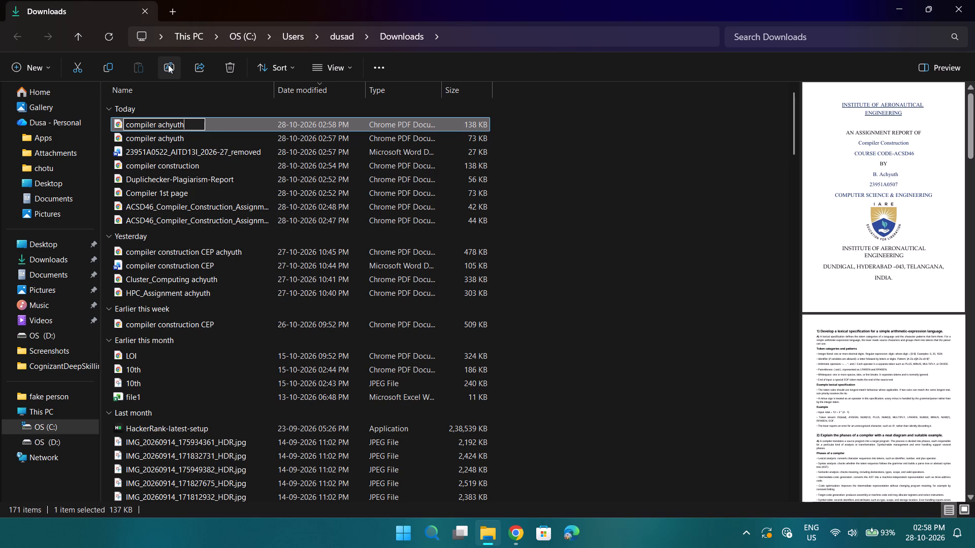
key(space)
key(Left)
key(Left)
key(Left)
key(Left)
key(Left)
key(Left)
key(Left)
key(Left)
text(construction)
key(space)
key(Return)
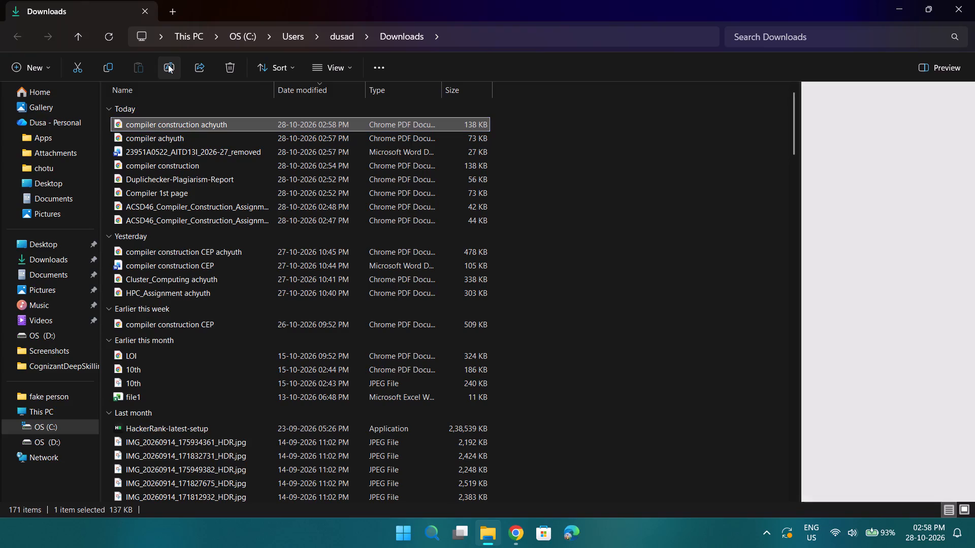
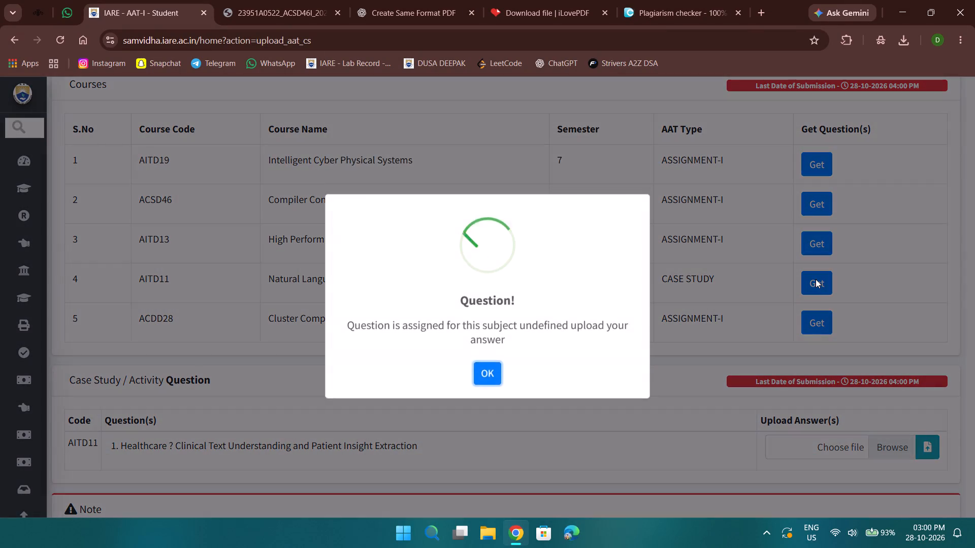
Check the assigned case study question for Natural Language Processing, and get the Cluster Computing (ACDD28) questions to check their answer upload status.
key(Return)
scroll(609, 441, right, 1)
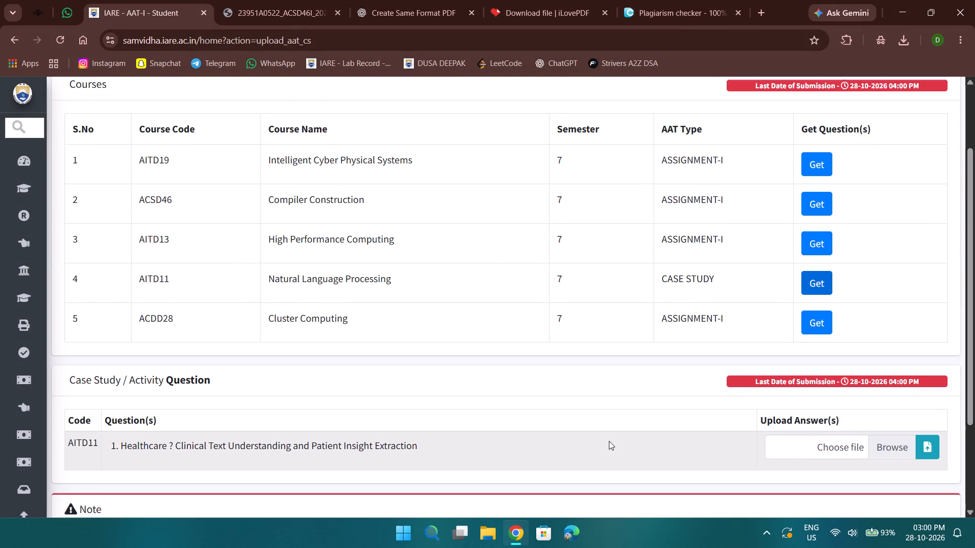
click(809, 312)
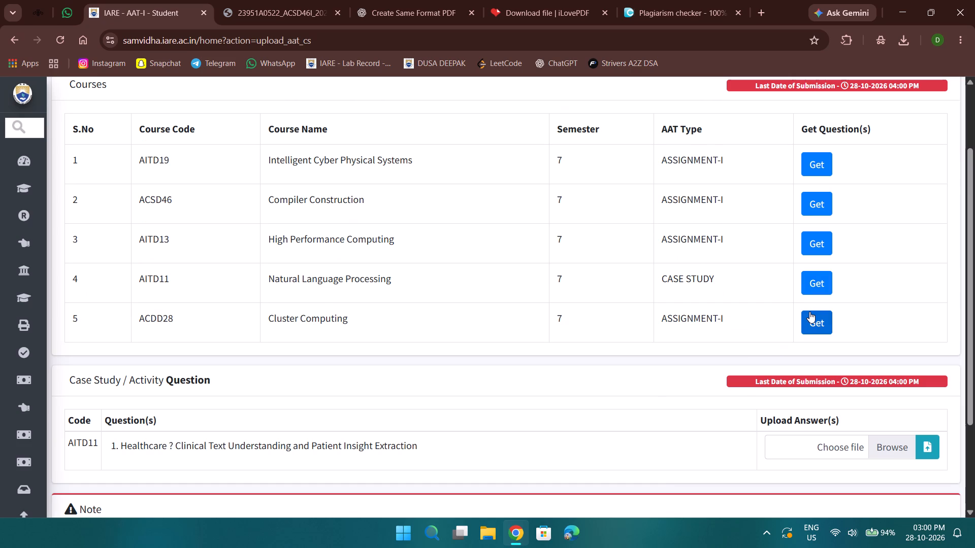
key(Return)
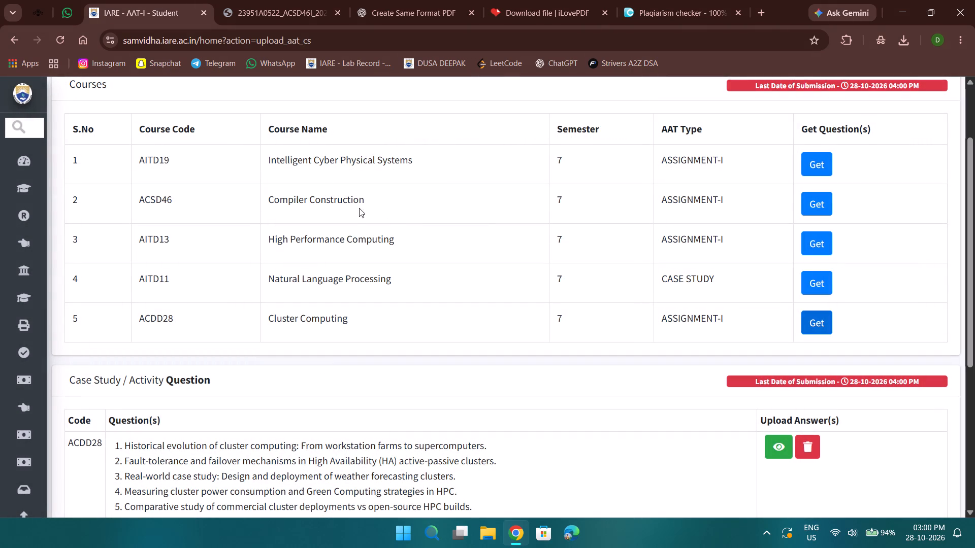
scroll(649, 321, up, 1)
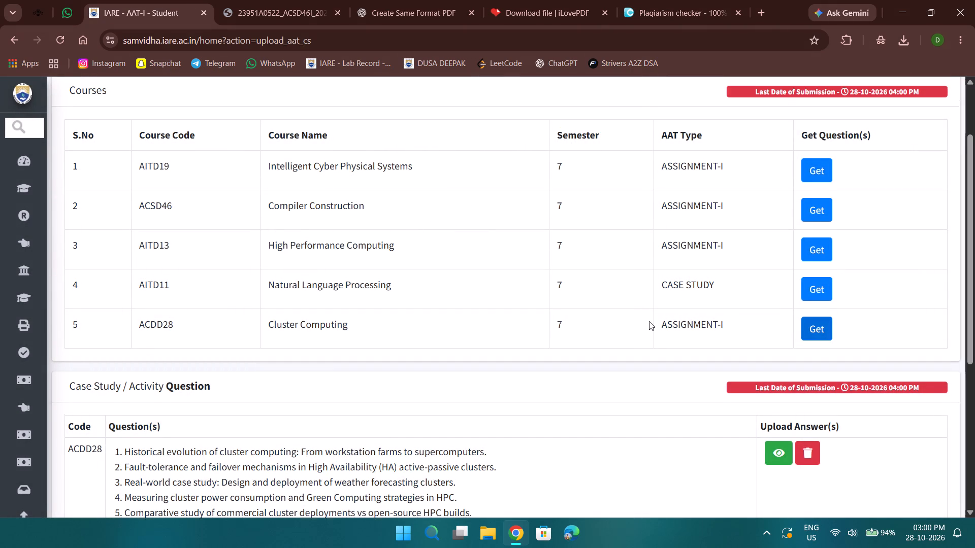
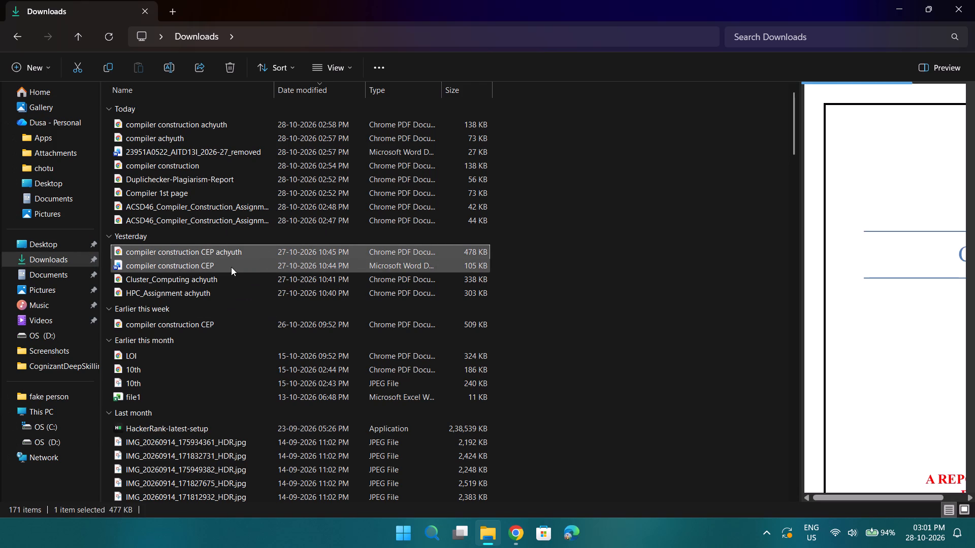
Delete all of today's PDFs plus every file from yesterday and earlier this week in Downloads, keeping today's Word document.
ctrl+click(227, 279)
ctrl+click(198, 266)
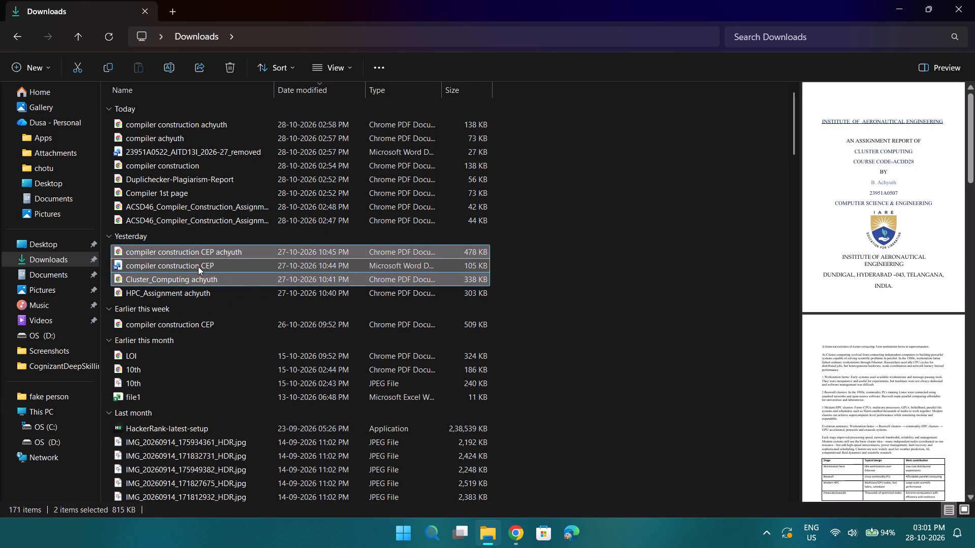
ctrl+click(183, 293)
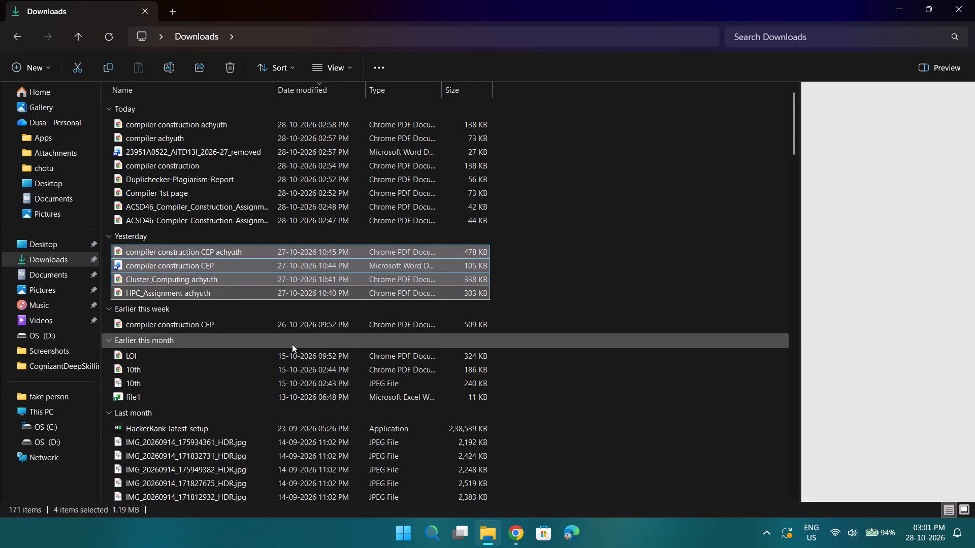
ctrl+click(187, 327)
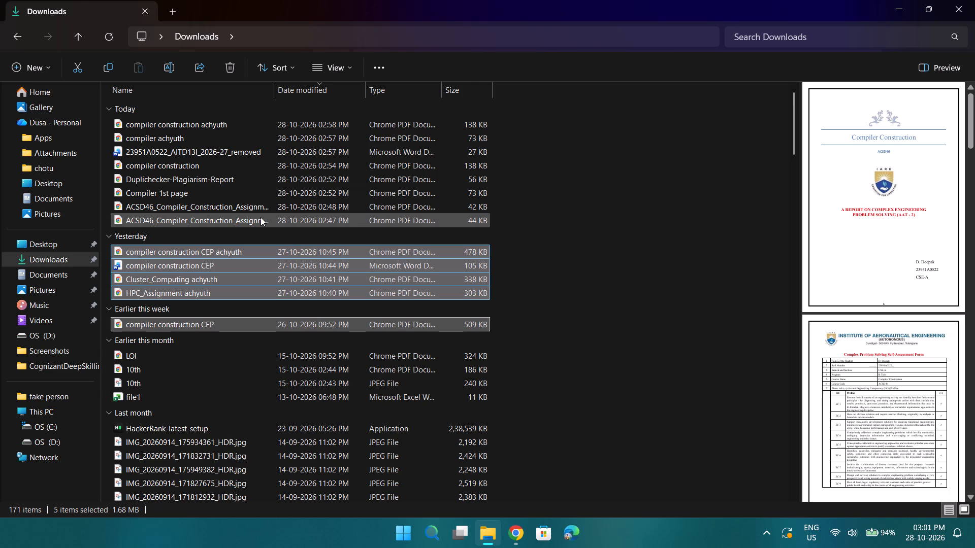
ctrl+click(259, 218)
ctrl+click(214, 207)
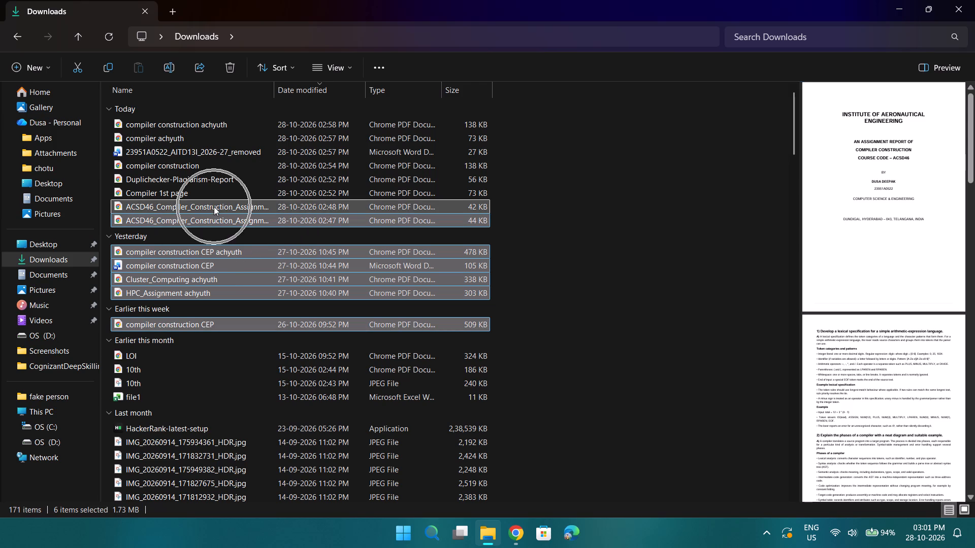
ctrl+click(174, 191)
ctrl+click(203, 181)
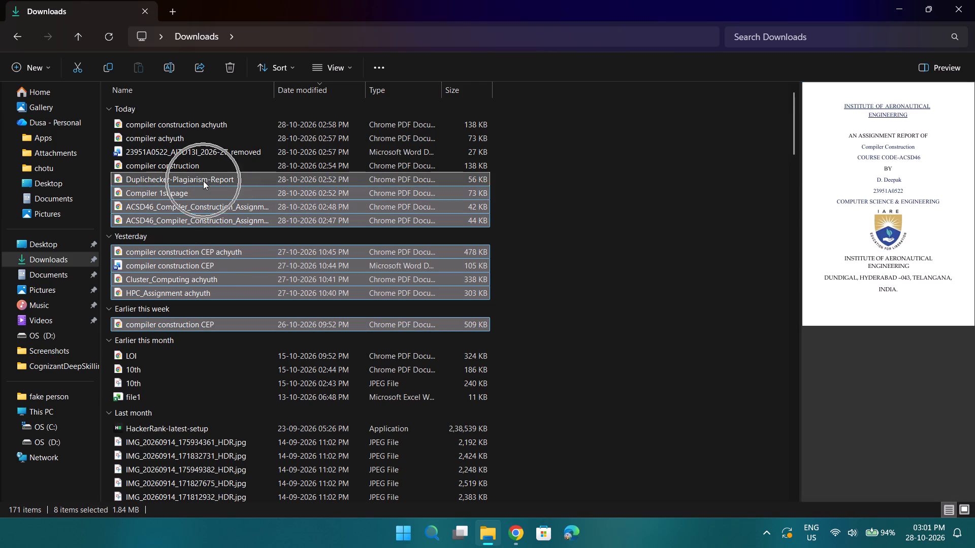
ctrl+click(184, 166)
ctrl+click(220, 138)
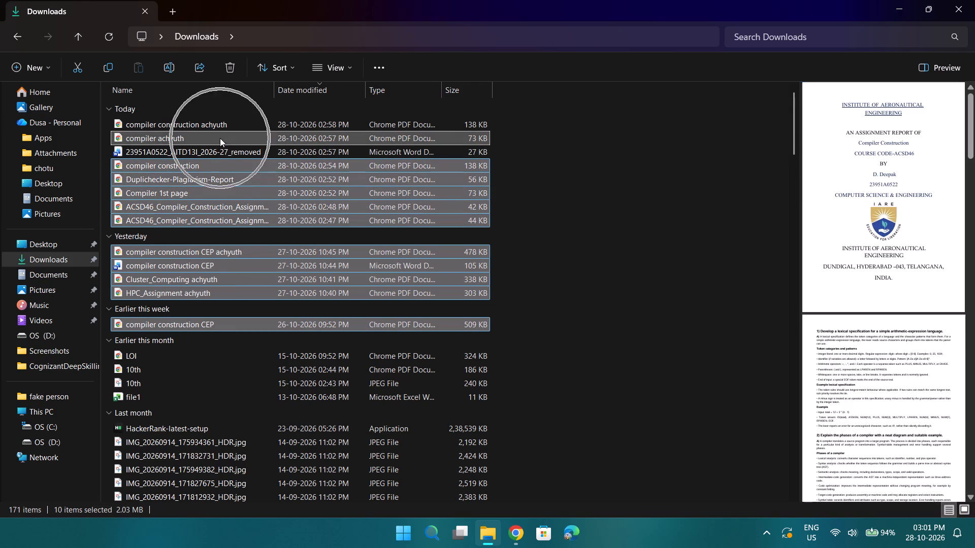
ctrl+click(235, 128)
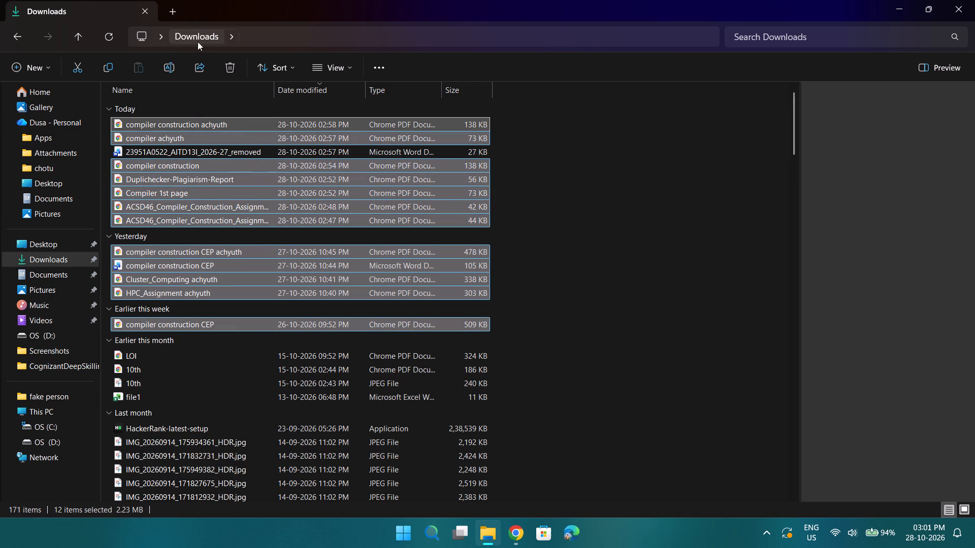
click(230, 68)
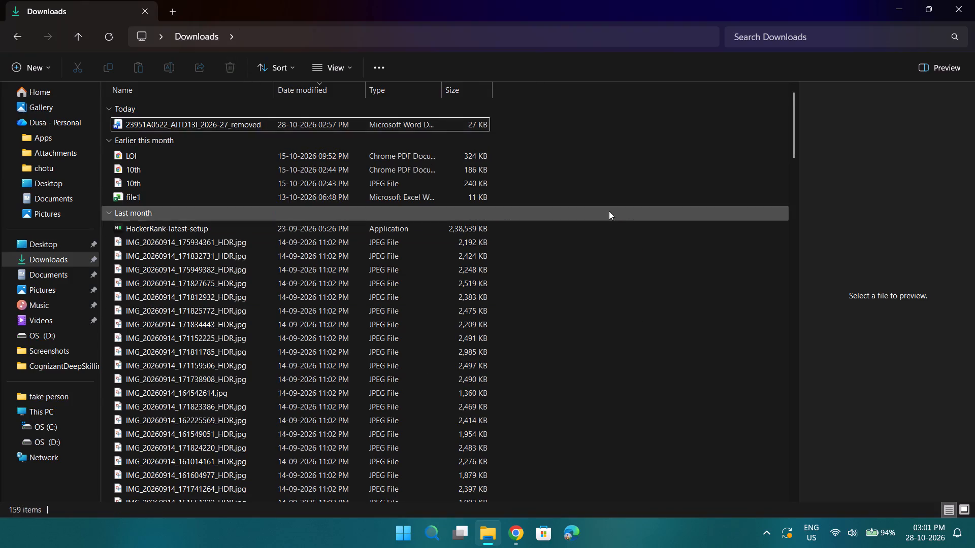
Close the Downloads folder window.
scroll(670, 240, up, 5)
click(974, 0)
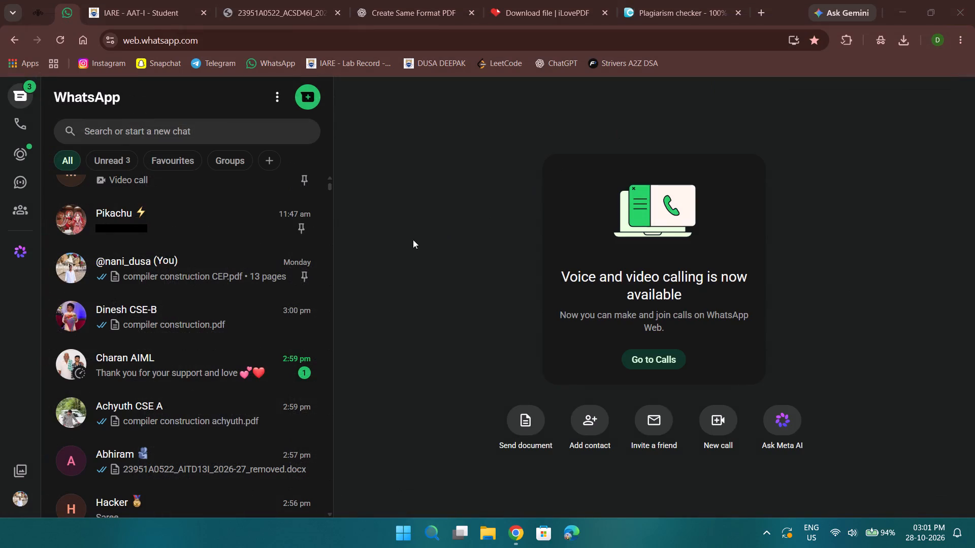
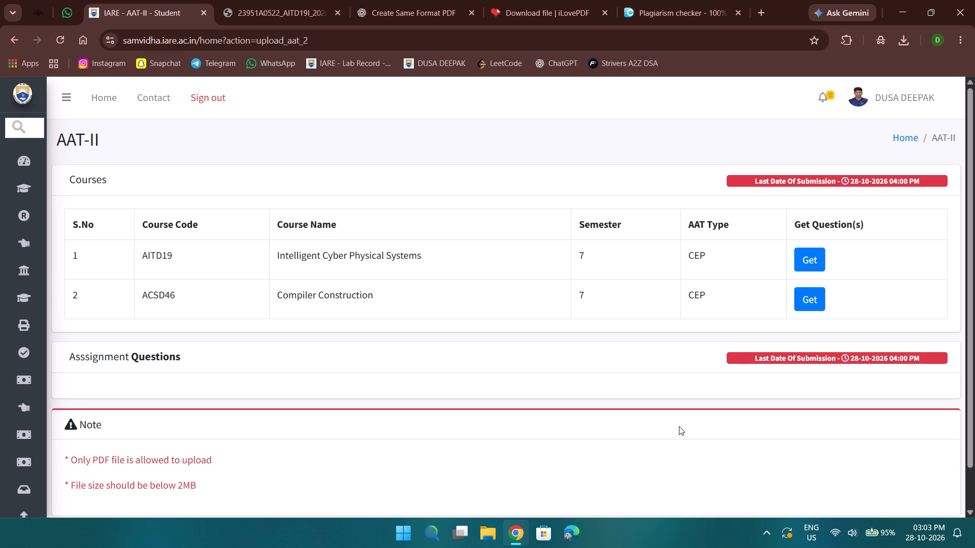
Get the AAT-II assignment question for ACSD46 Compiler Construction and view its video link and project report upload entries.
click(812, 299)
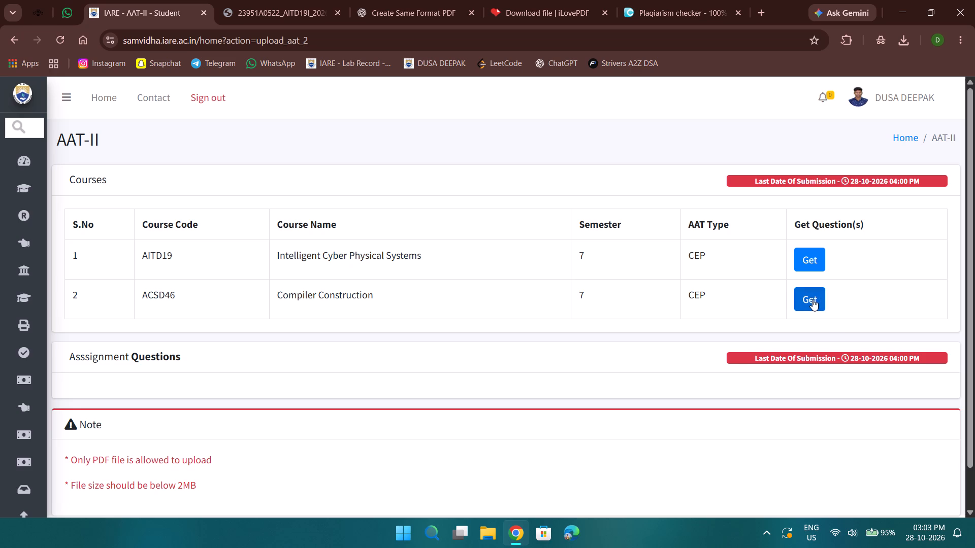
key(Return)
scroll(560, 368, down, 5)
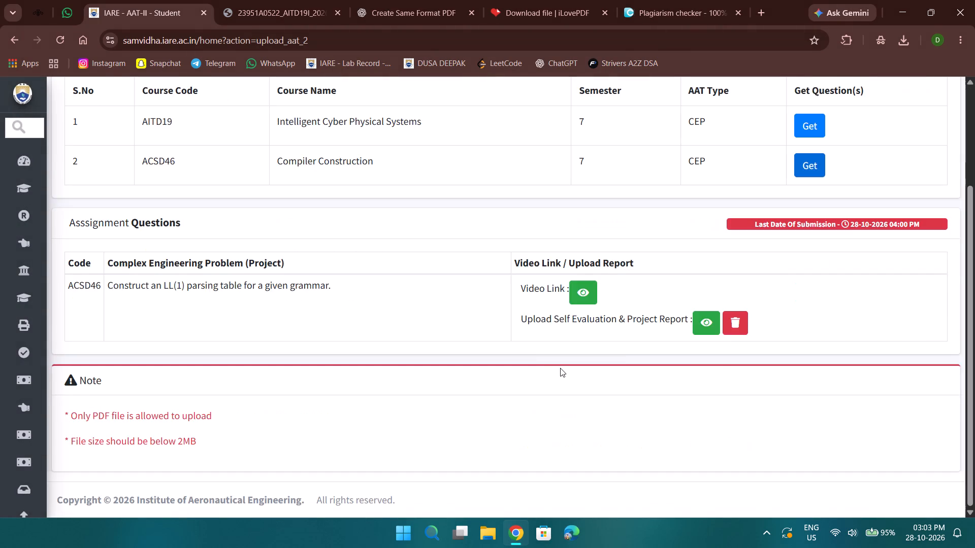
Go from the AAT-II page to the AAT-I upload page of the student portal.
scroll(560, 368, up, 7)
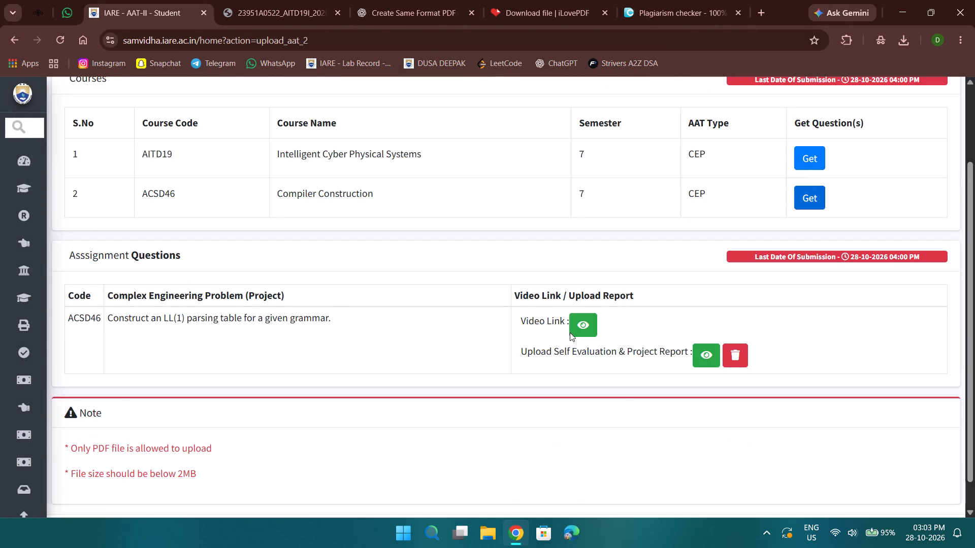
click(573, 332)
scroll(573, 332, up, 2)
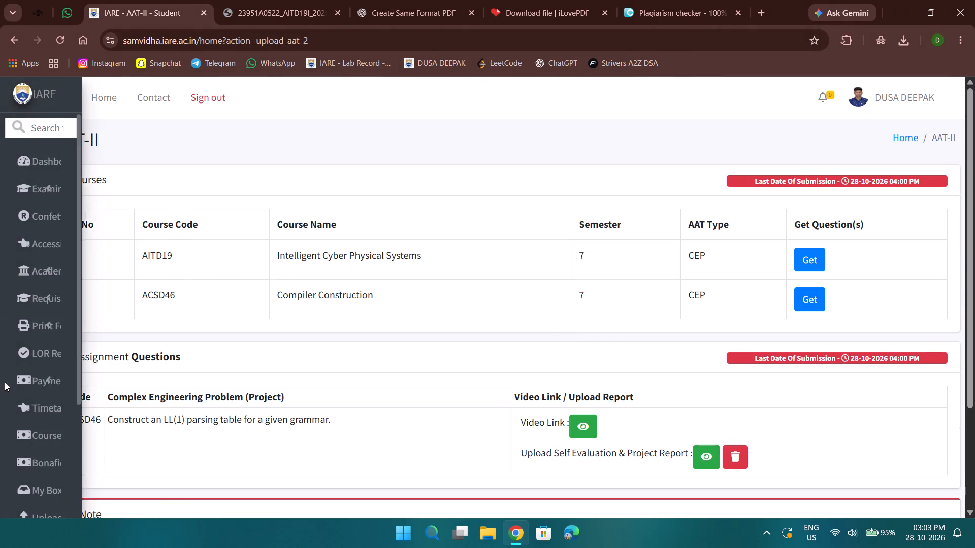
scroll(80, 422, down, 6)
click(105, 440)
scroll(105, 440, down, 7)
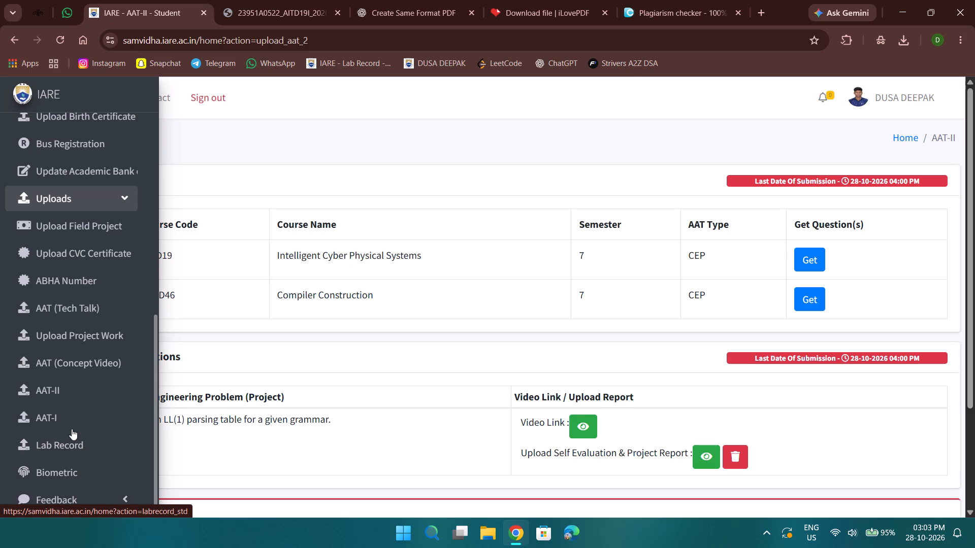
click(74, 413)
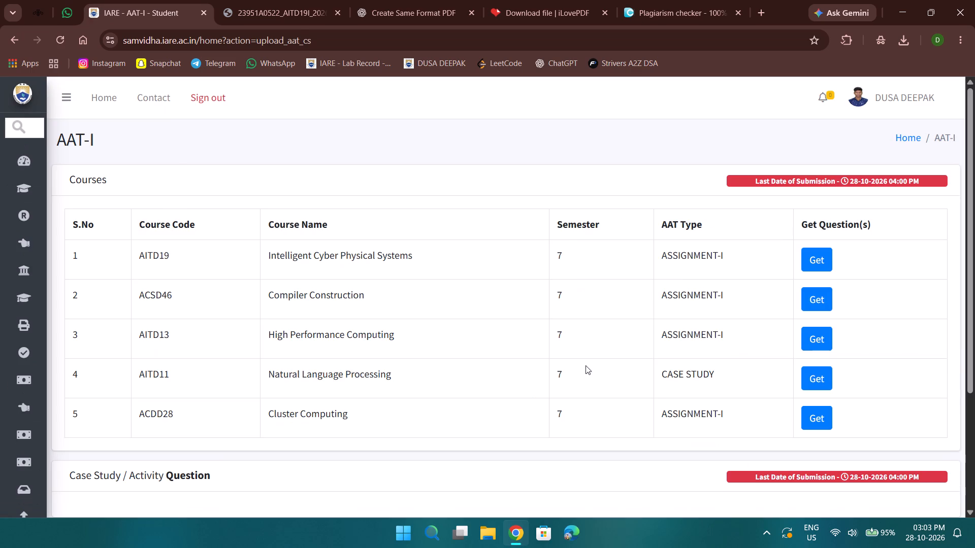
Get the AAT-I case study question for AITD11 Natural Language Processing.
scroll(642, 391, down, 16)
scroll(642, 391, up, 5)
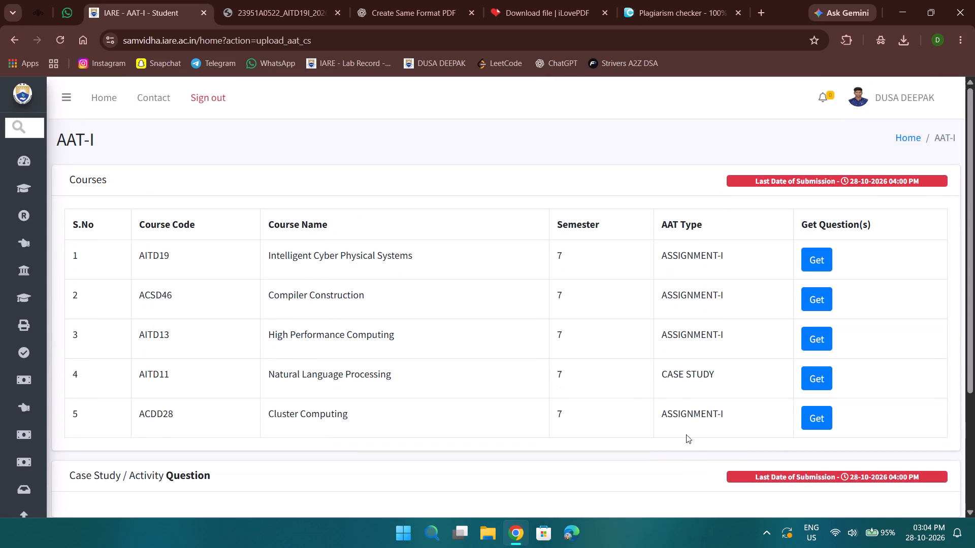
click(816, 375)
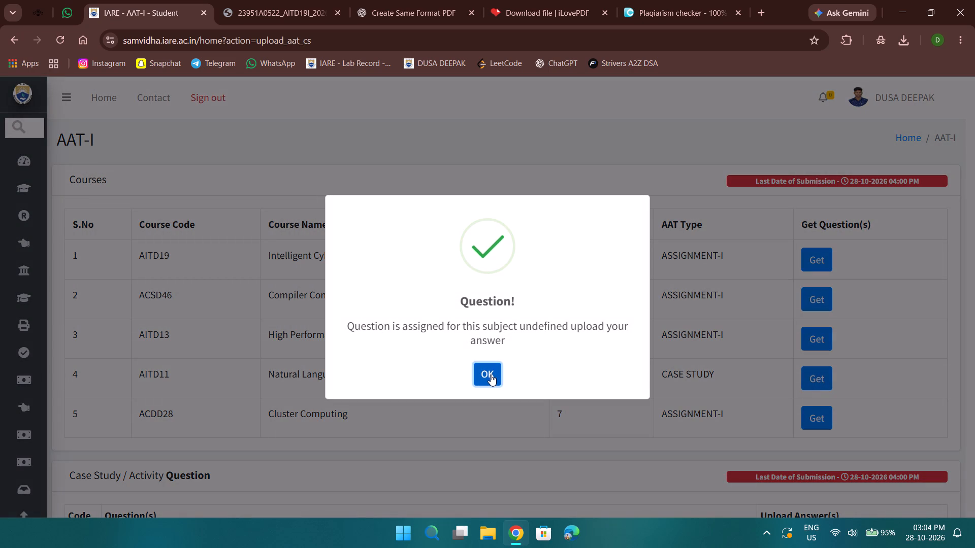
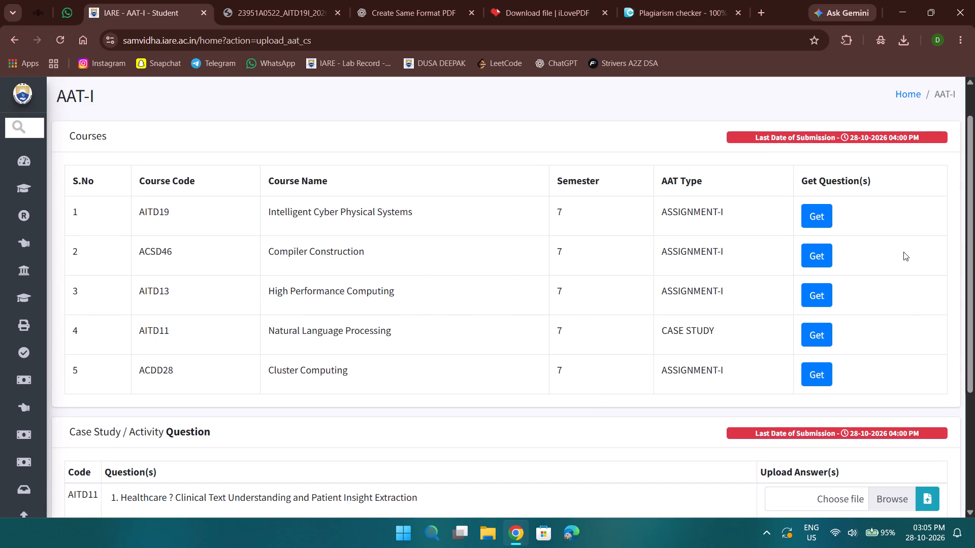
scroll(897, 360, down, 2)
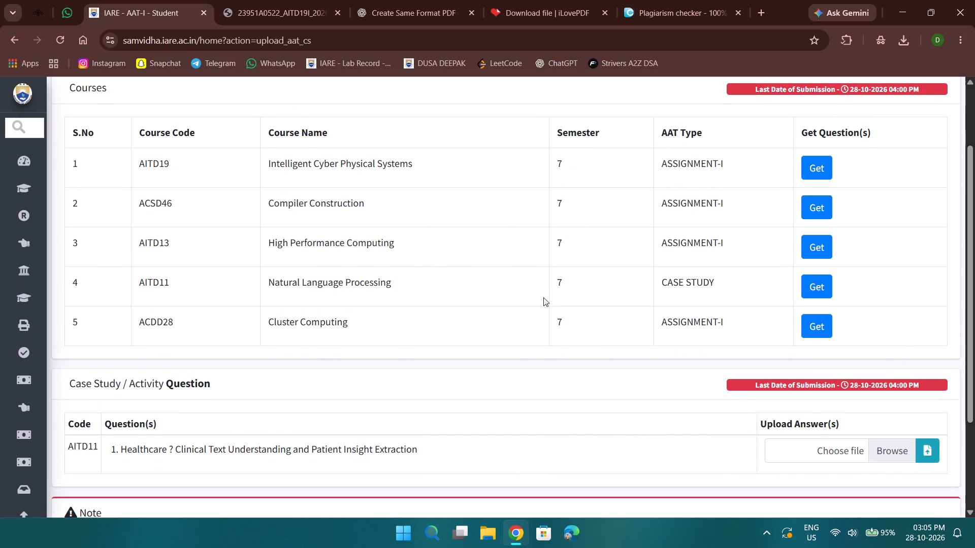
click(819, 290)
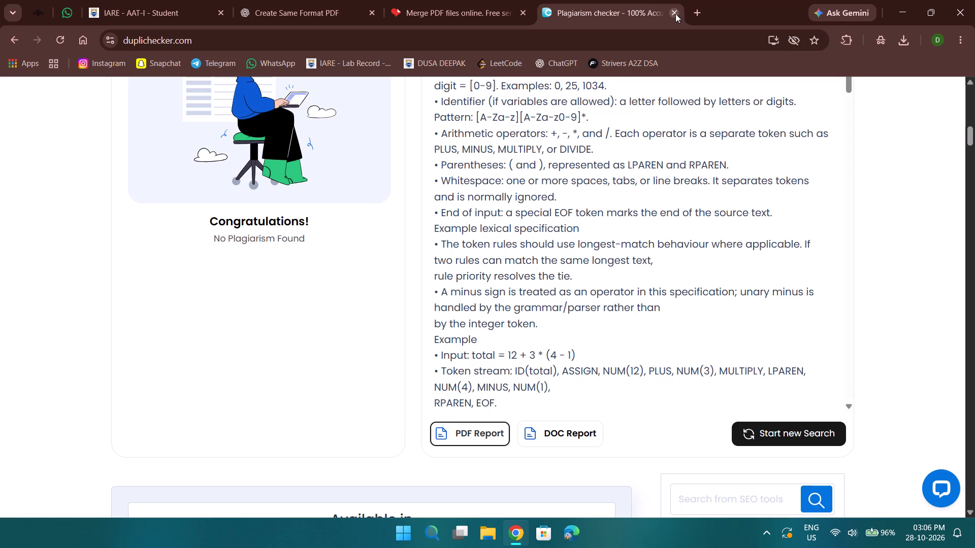
click(675, 13)
click(260, 216)
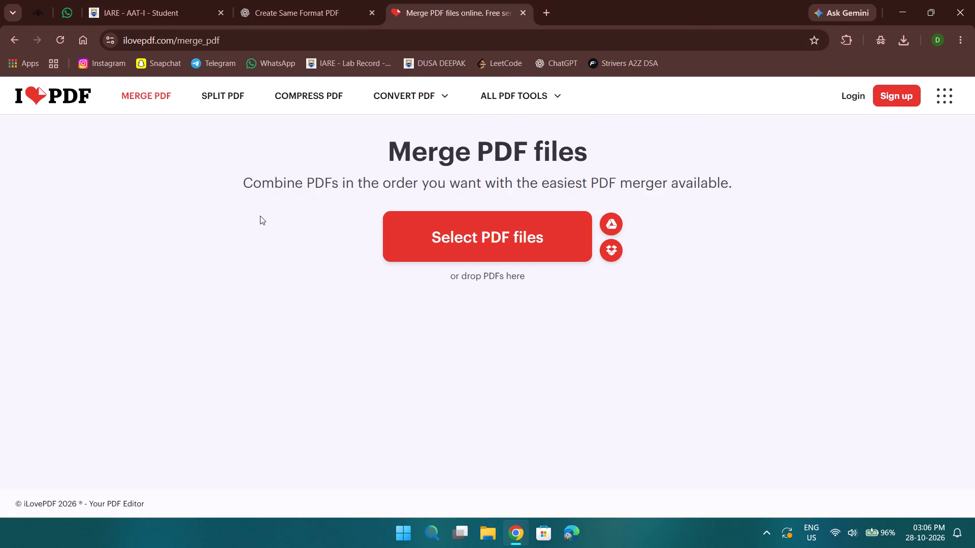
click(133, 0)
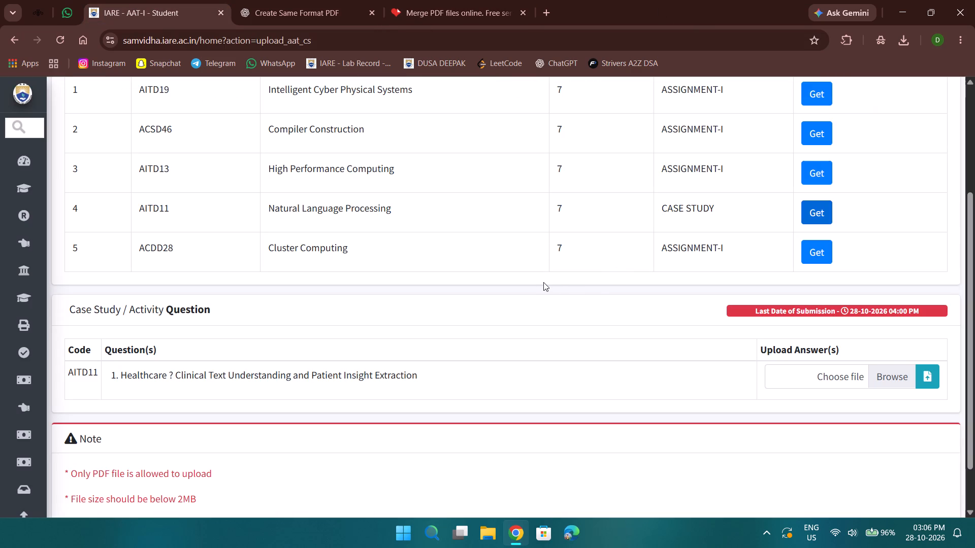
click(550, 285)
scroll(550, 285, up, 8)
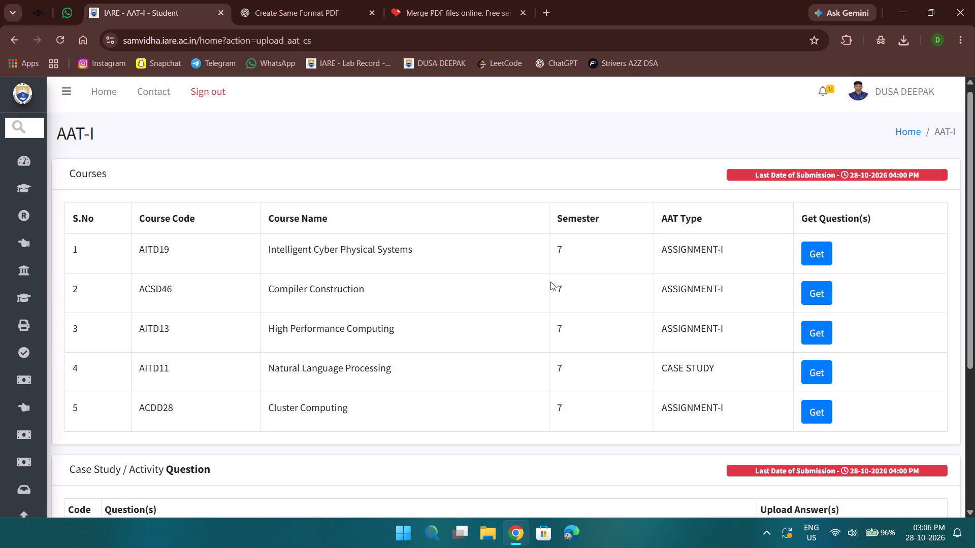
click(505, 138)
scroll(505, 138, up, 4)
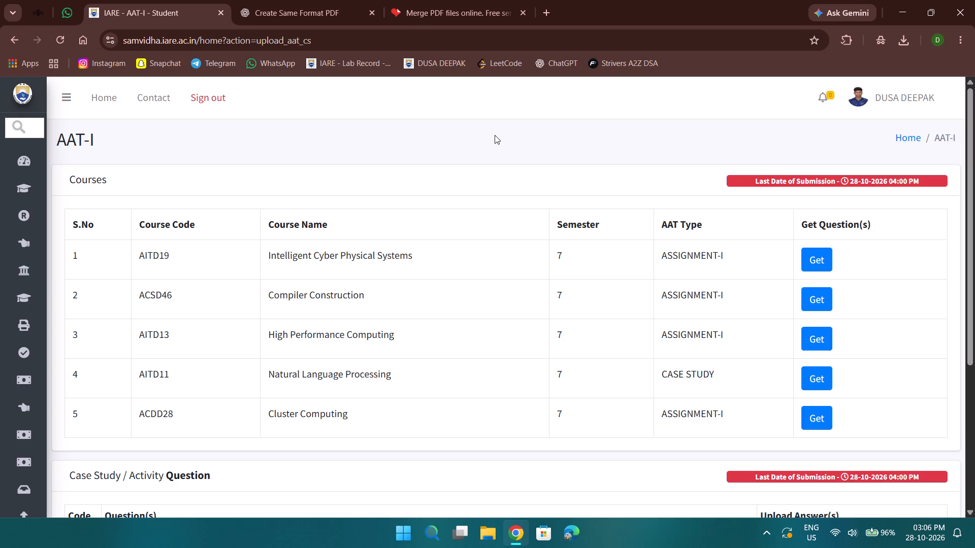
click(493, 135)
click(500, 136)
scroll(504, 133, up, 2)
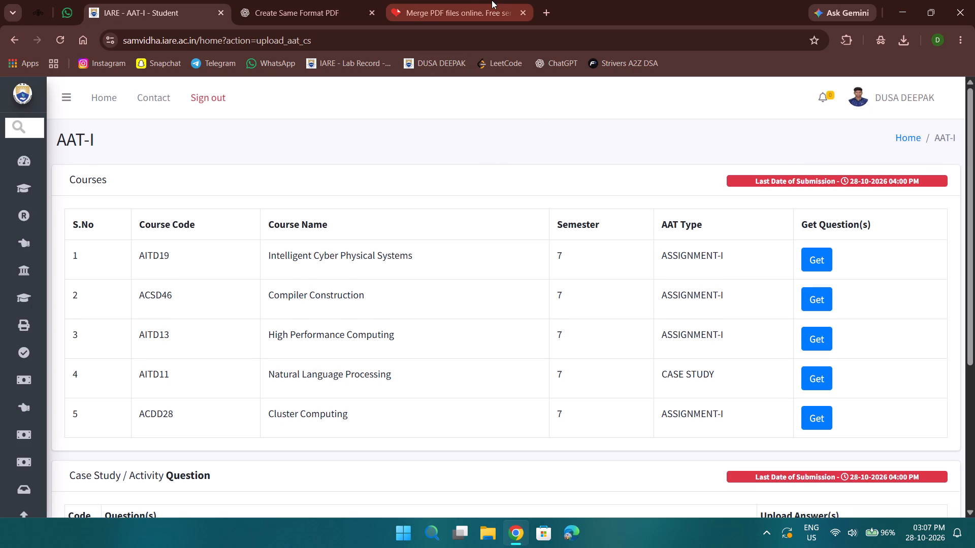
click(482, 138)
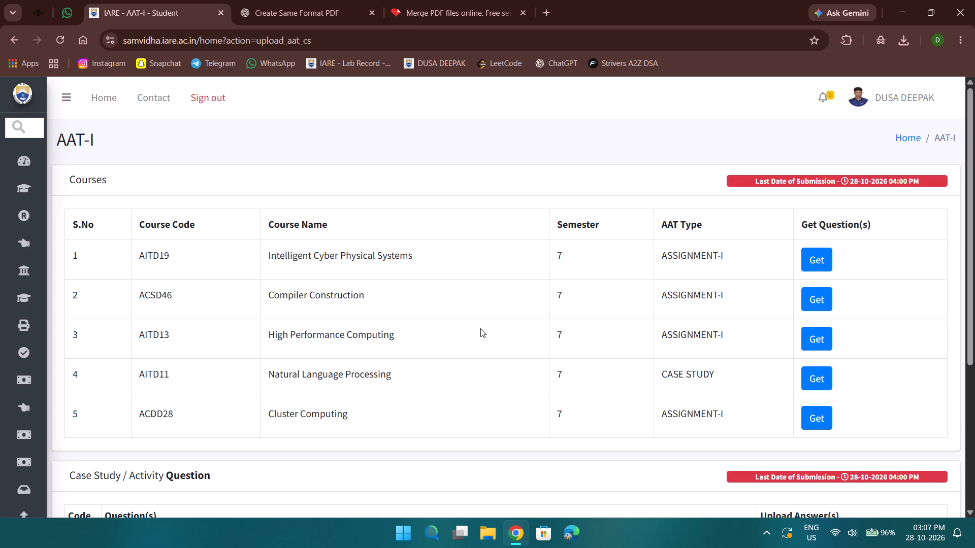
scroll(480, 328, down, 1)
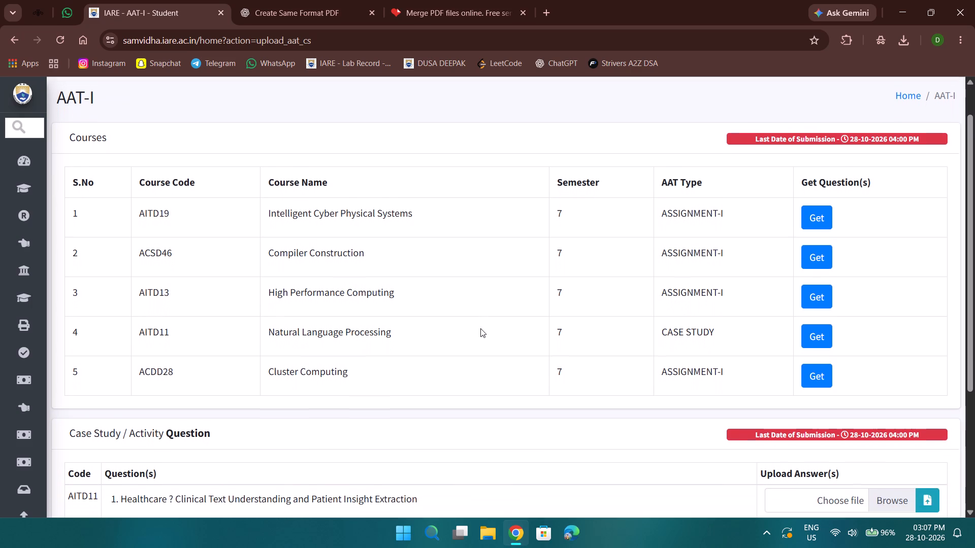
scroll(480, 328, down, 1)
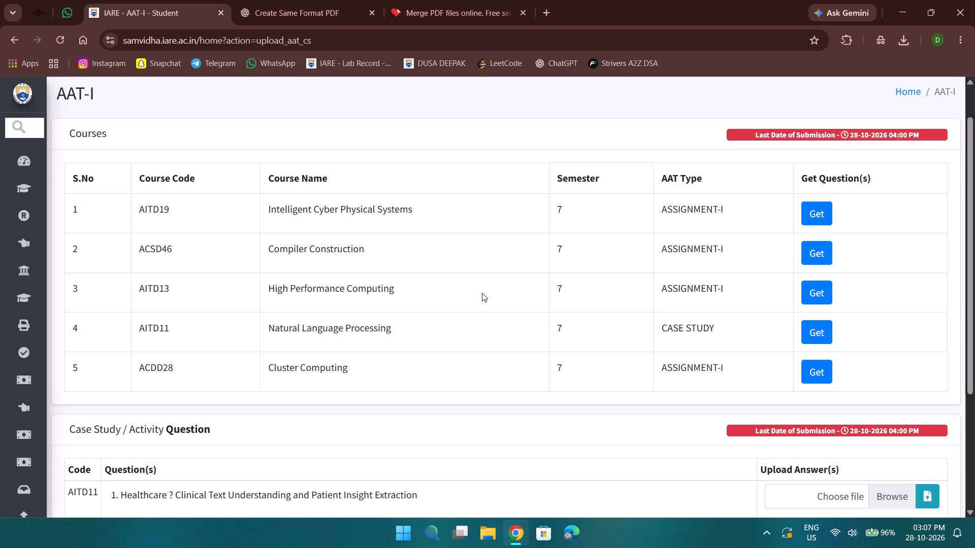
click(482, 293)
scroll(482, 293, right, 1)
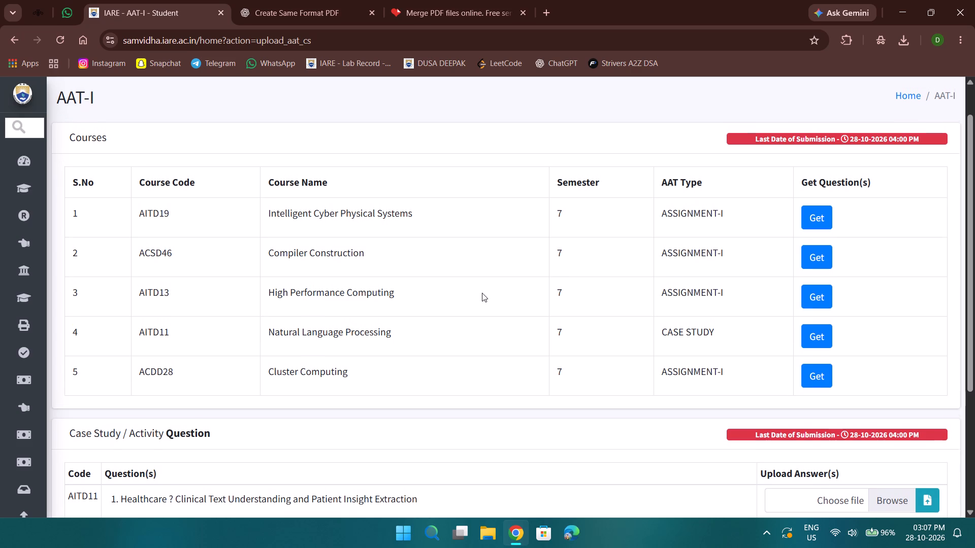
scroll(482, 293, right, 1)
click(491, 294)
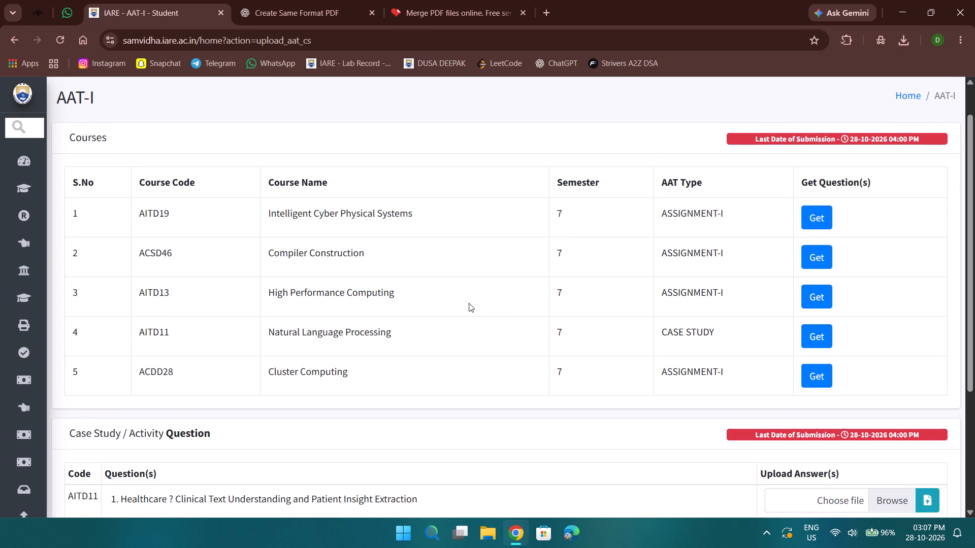
Get the case study question for AITD11 Natural Language Processing again from the AAT-I course list.
scroll(478, 295, down, 5)
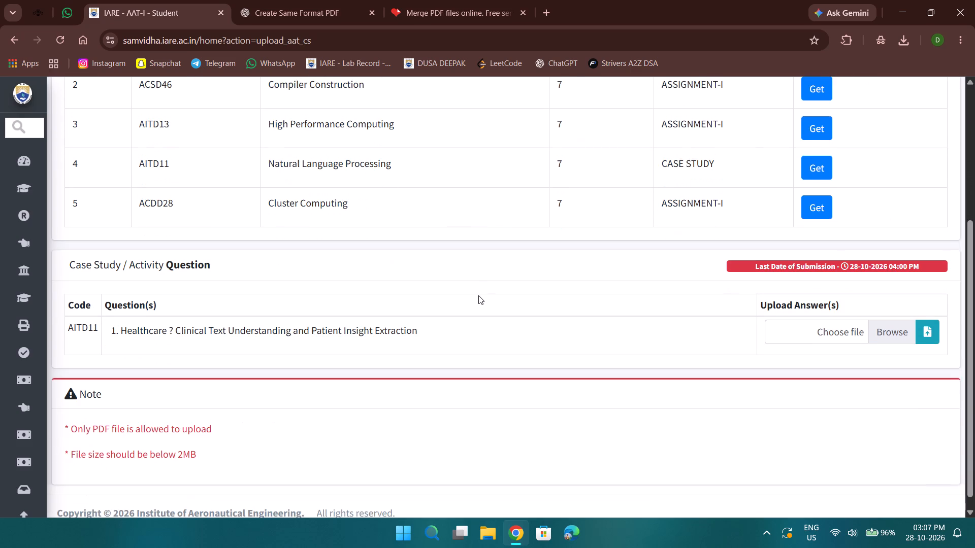
scroll(478, 295, up, 2)
click(817, 271)
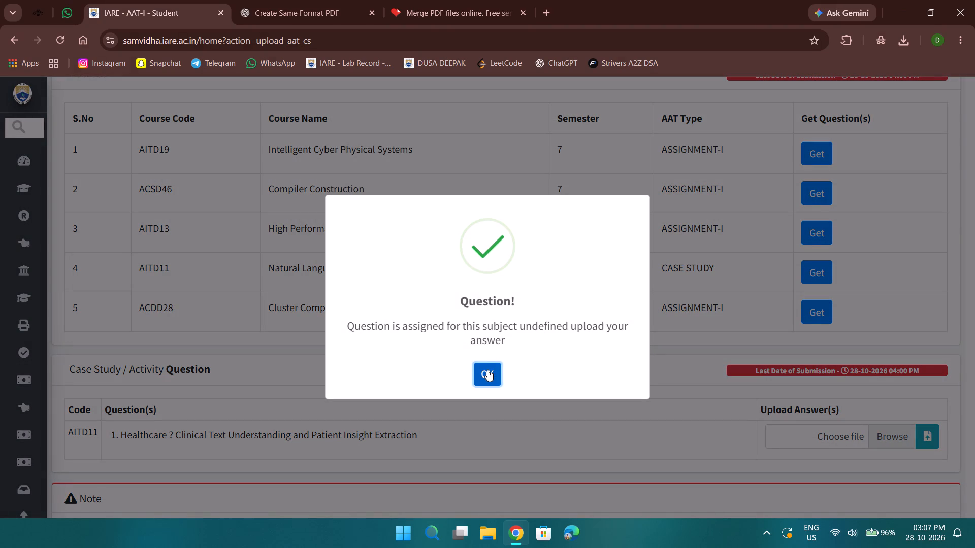
click(487, 370)
scroll(526, 370, right, 1)
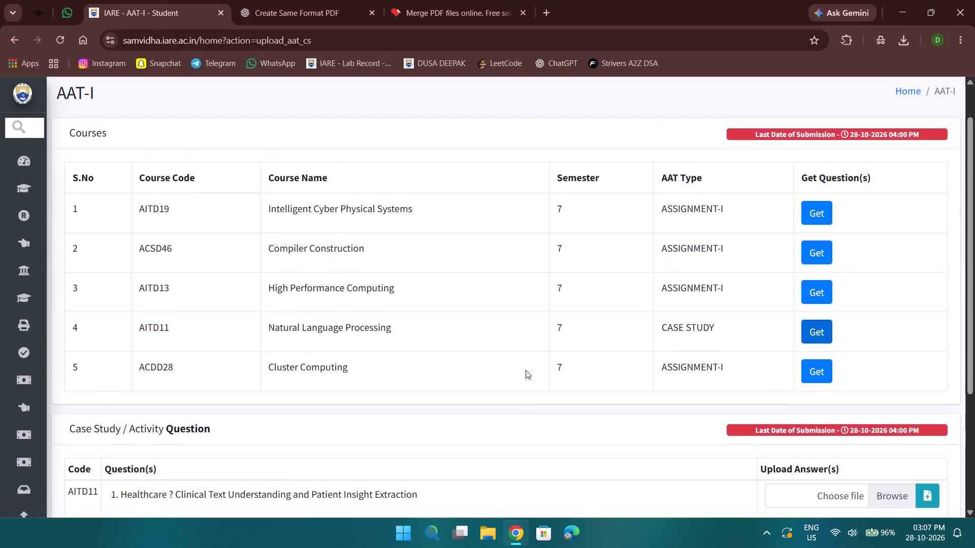
scroll(526, 370, right, 1)
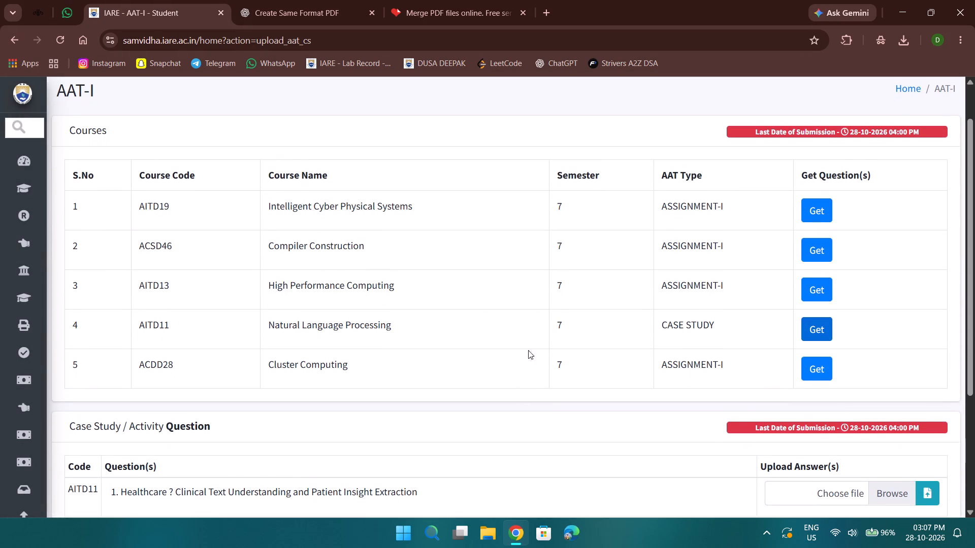
click(491, 129)
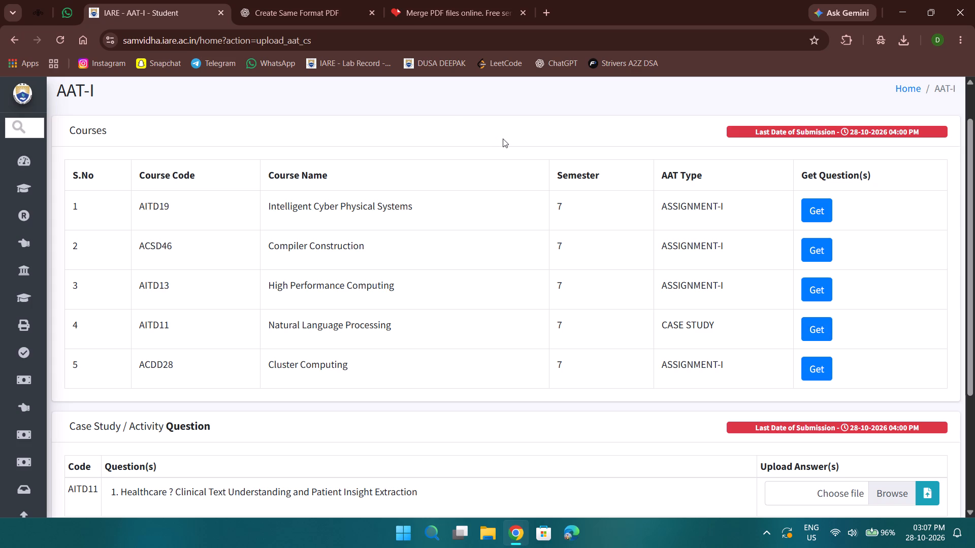
click(488, 129)
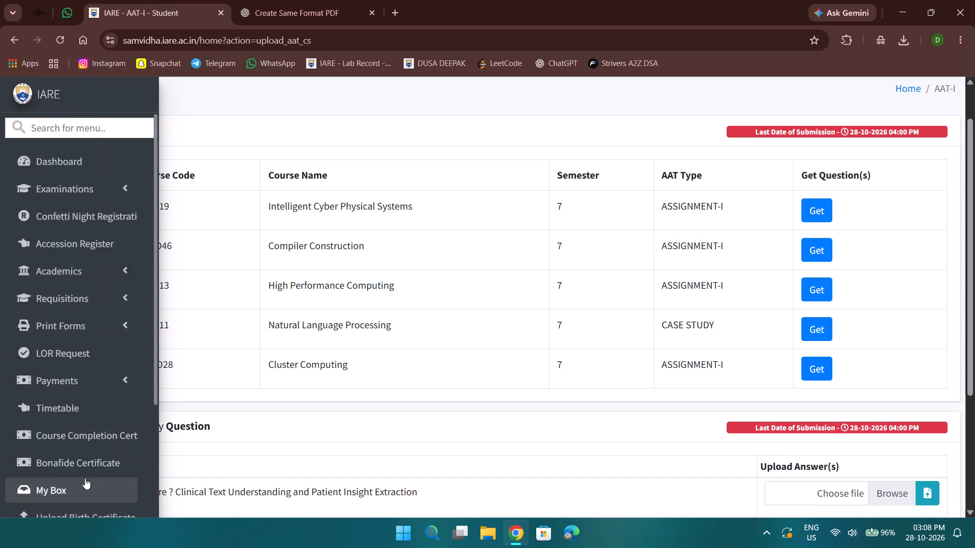
scroll(85, 478, down, 7)
click(89, 450)
scroll(89, 450, down, 9)
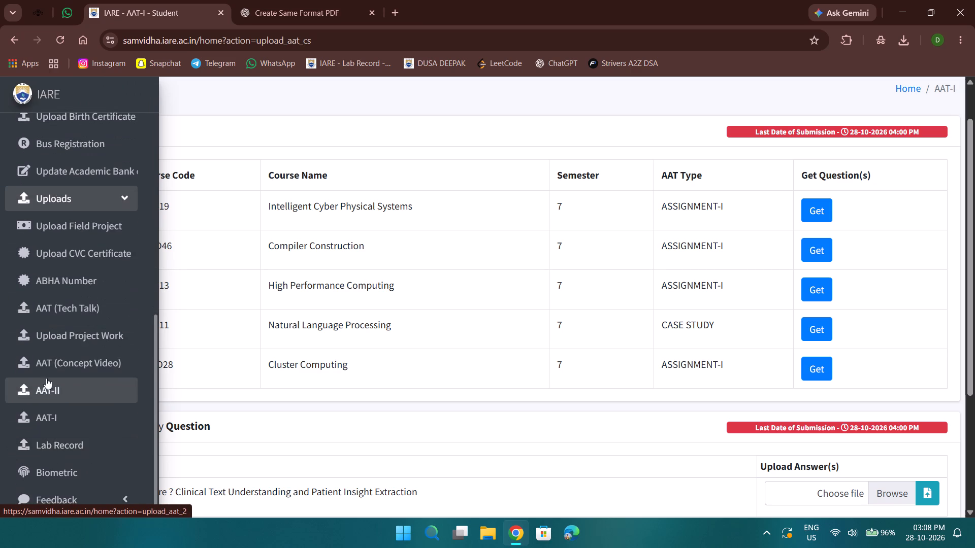
click(64, 390)
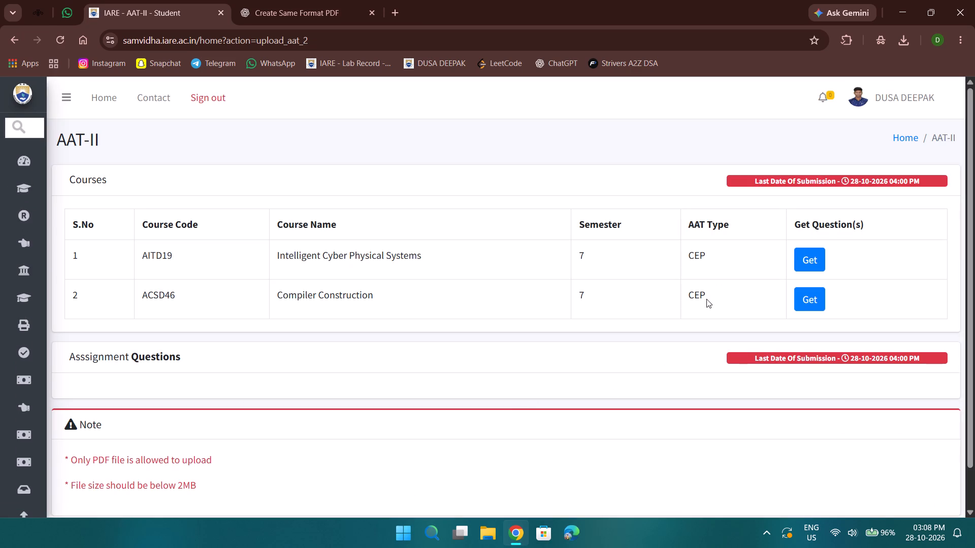
scroll(592, 354, down, 3)
scroll(592, 354, up, 2)
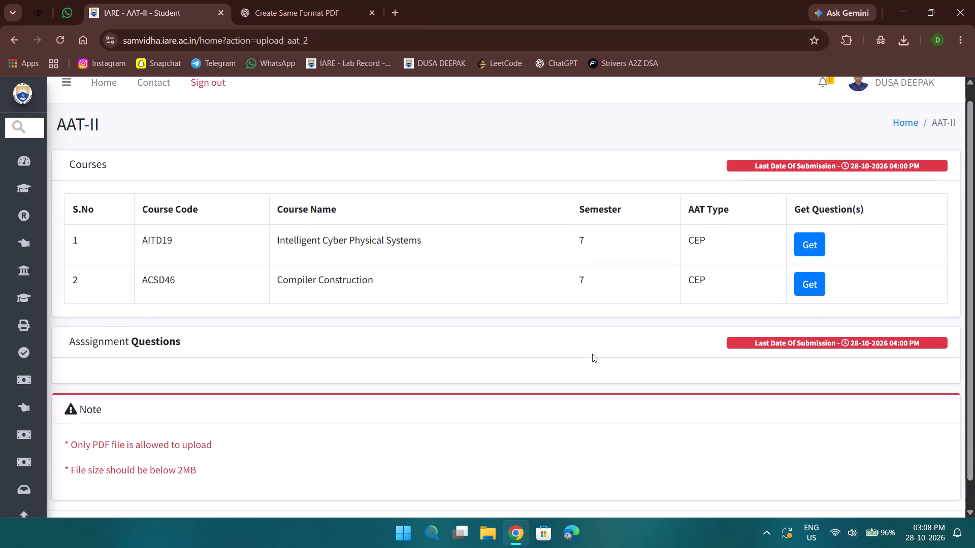
scroll(672, 335, up, 1)
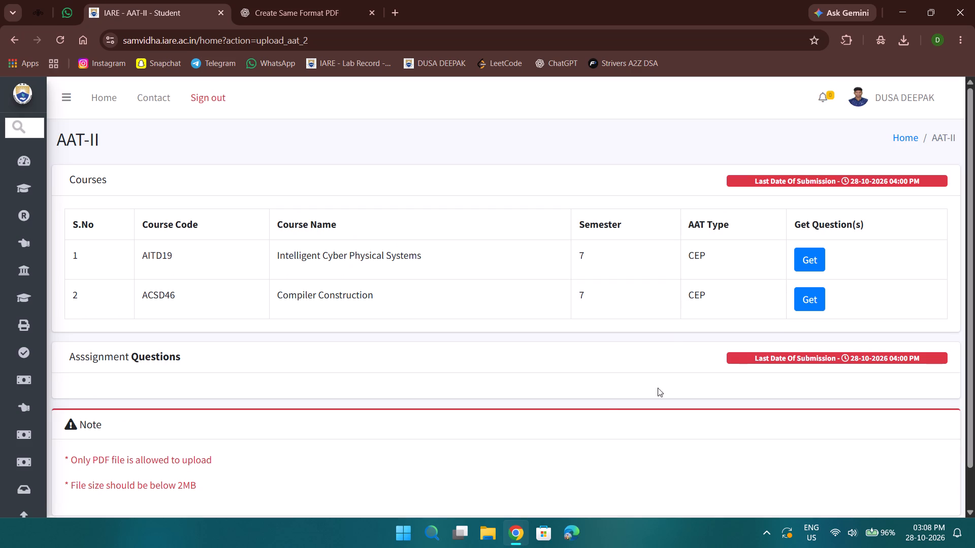
click(575, 335)
scroll(575, 335, down, 6)
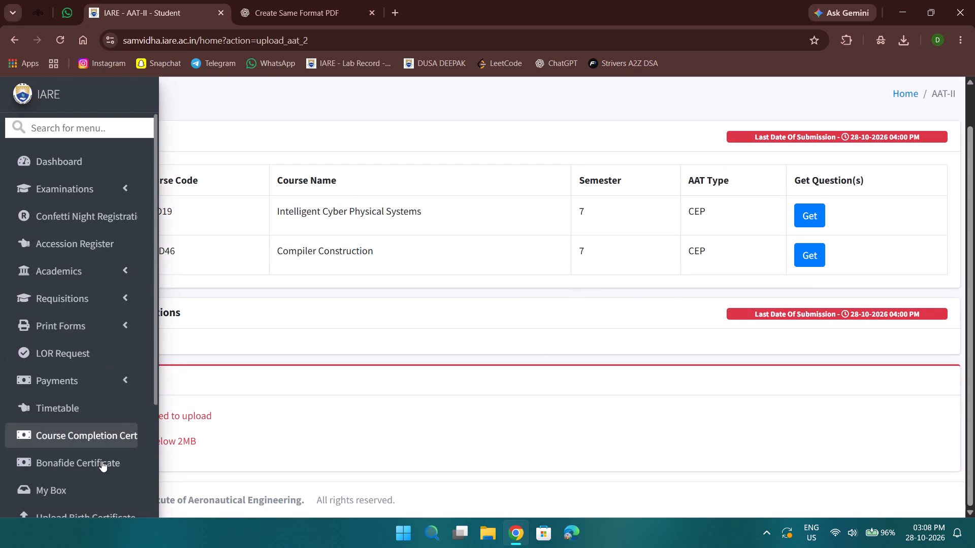
Go back to the AAT-I uploads page and get the case study question for AITD11 Natural Language Processing.
scroll(102, 461, down, 4)
click(110, 450)
scroll(110, 450, down, 9)
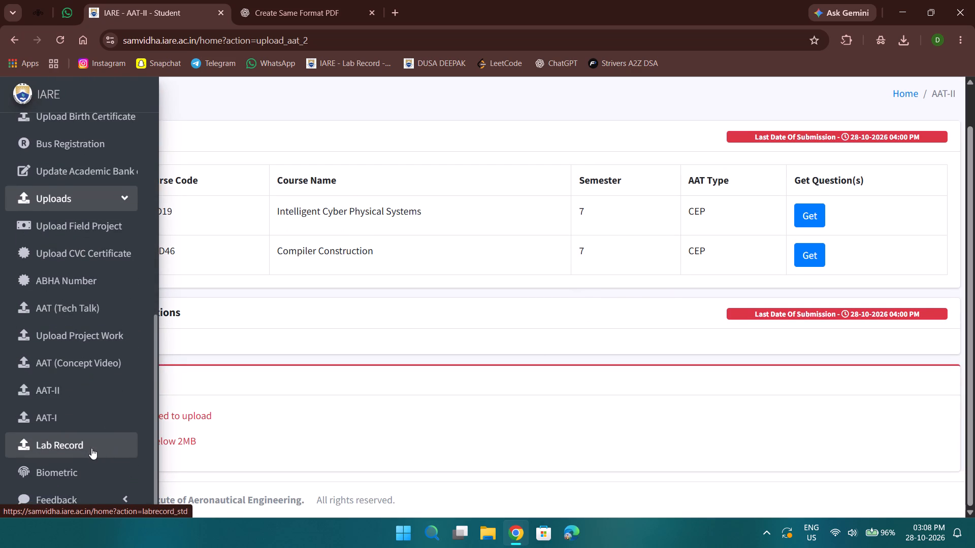
click(82, 406)
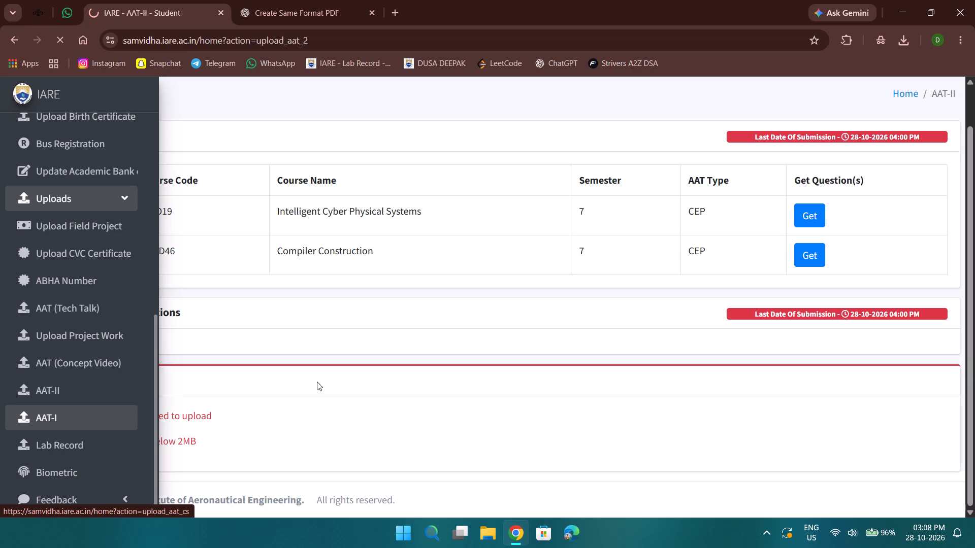
scroll(746, 381, down, 1)
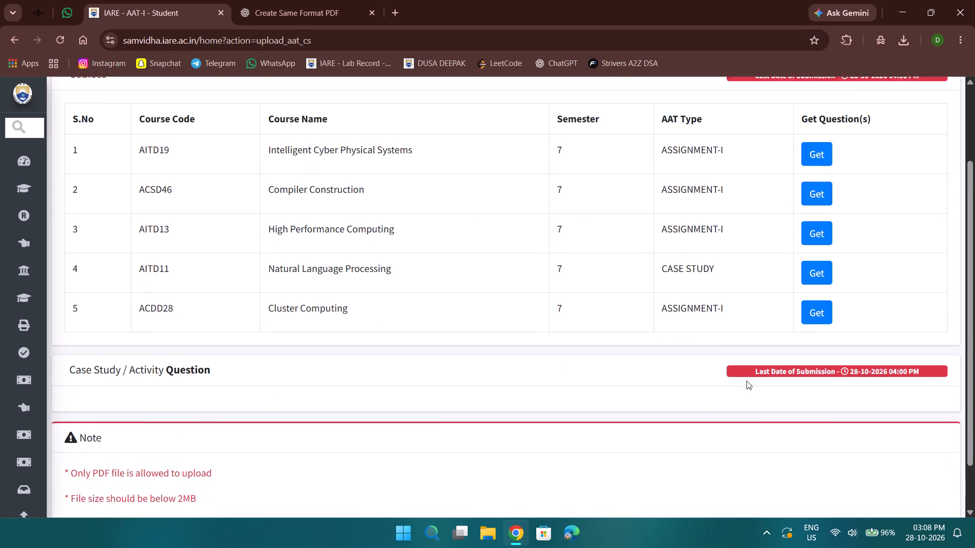
scroll(746, 381, down, 1)
scroll(746, 381, up, 5)
click(814, 373)
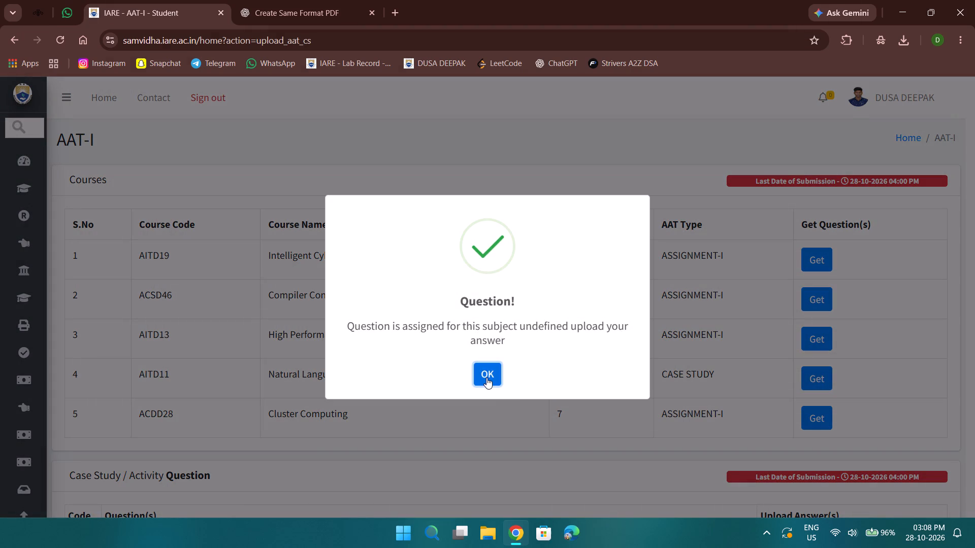
click(487, 375)
scroll(678, 392, down, 4)
scroll(678, 392, up, 4)
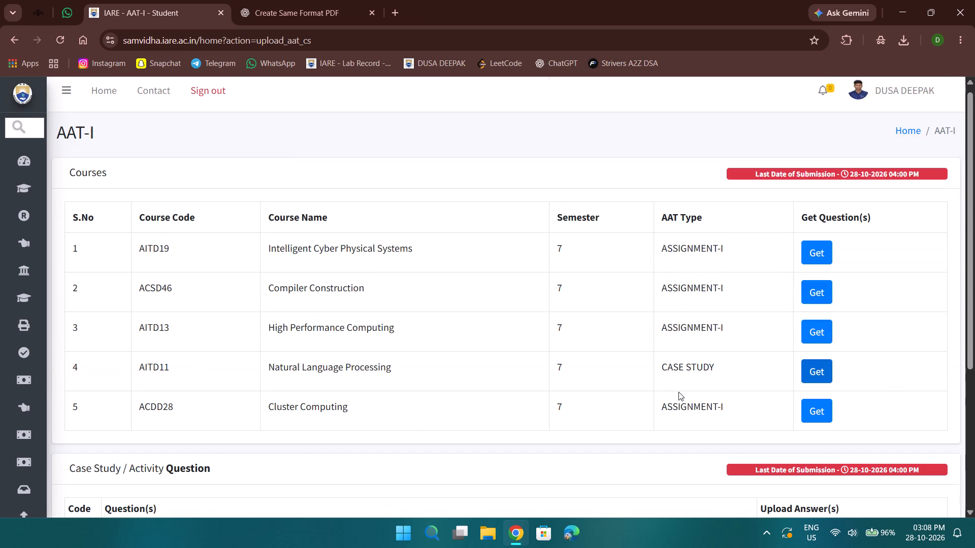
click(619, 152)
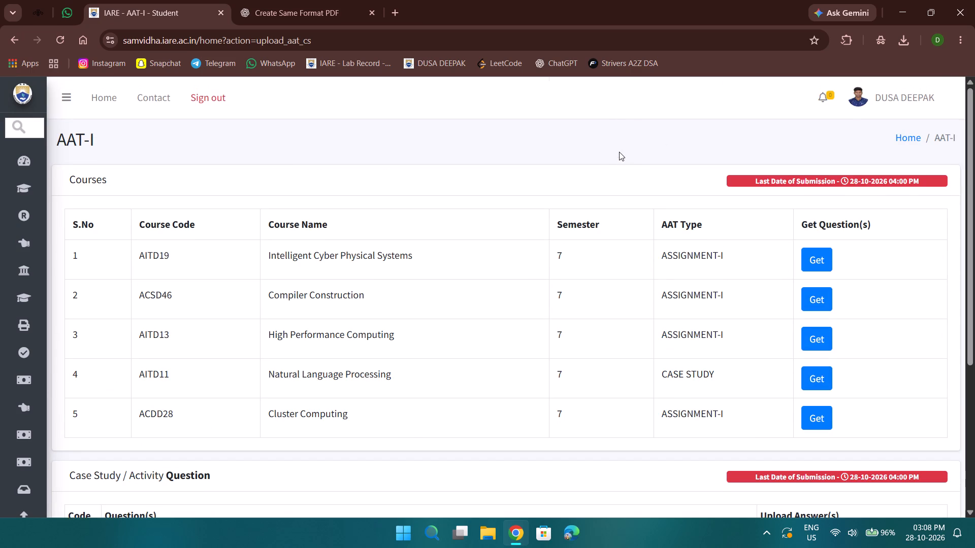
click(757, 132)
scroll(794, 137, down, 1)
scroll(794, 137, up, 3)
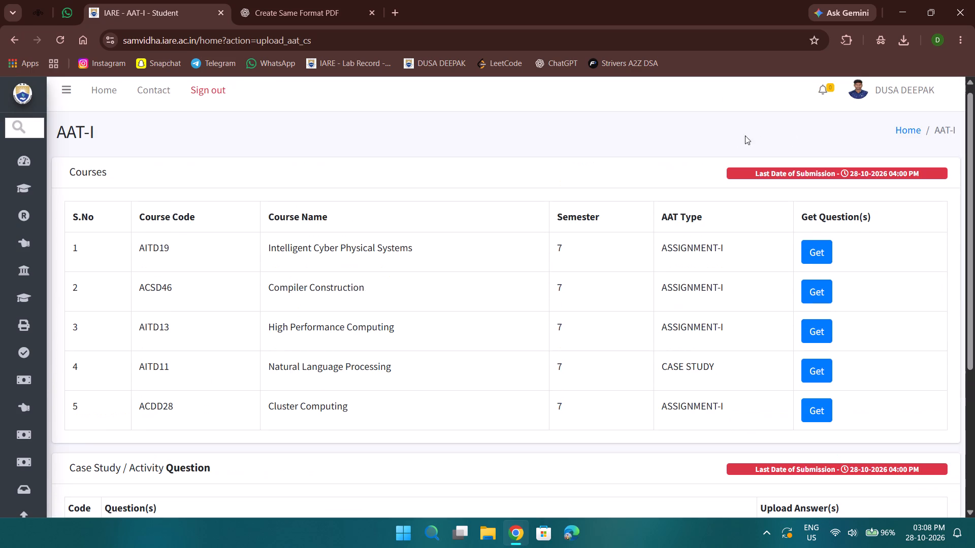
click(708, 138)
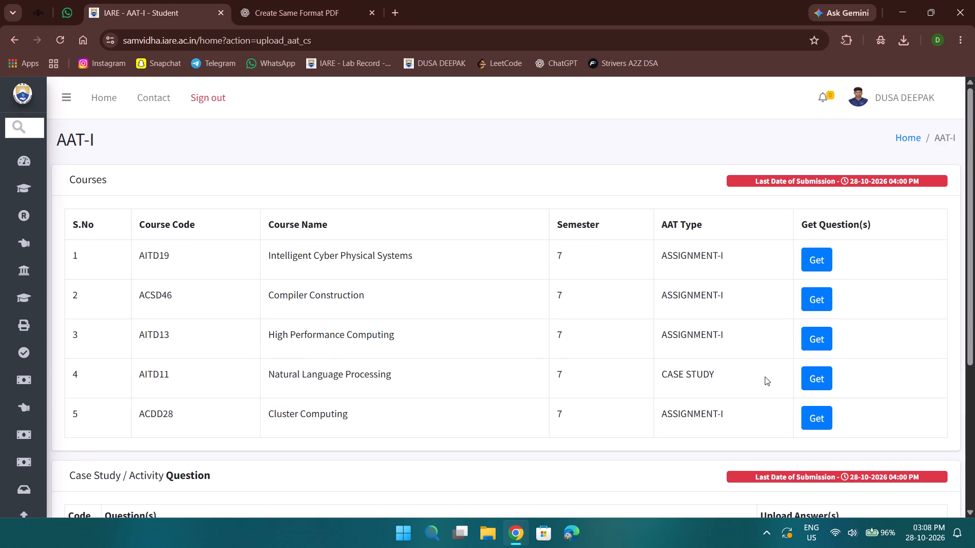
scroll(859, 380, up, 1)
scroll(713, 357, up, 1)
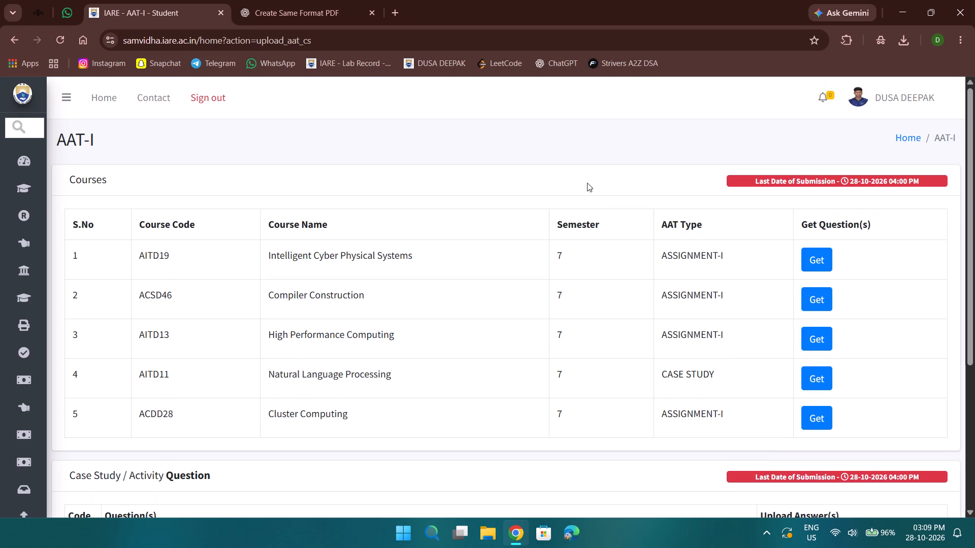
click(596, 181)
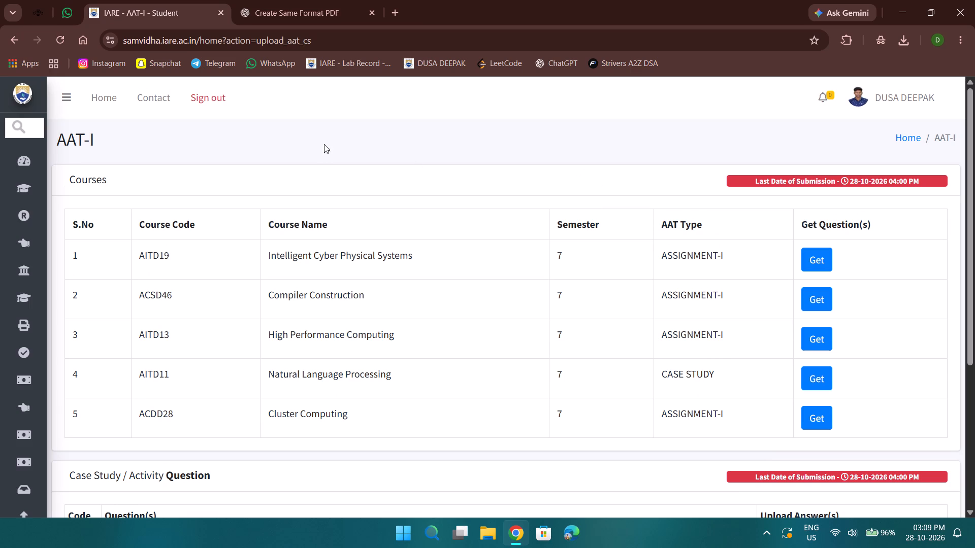